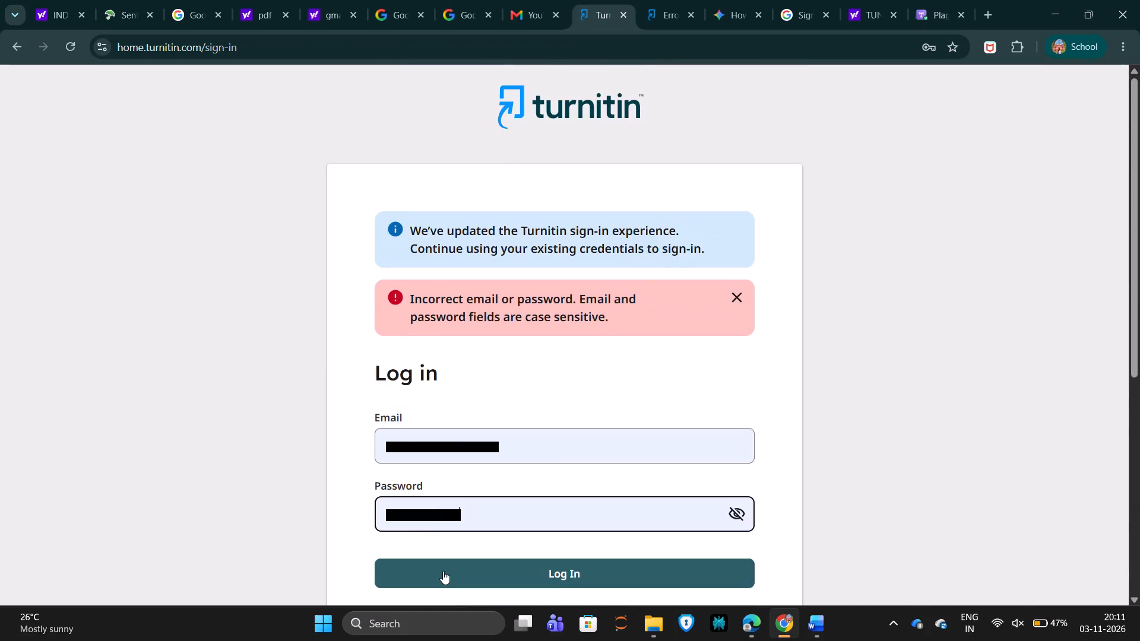
pyautogui.scroll(-5, 443, 571)
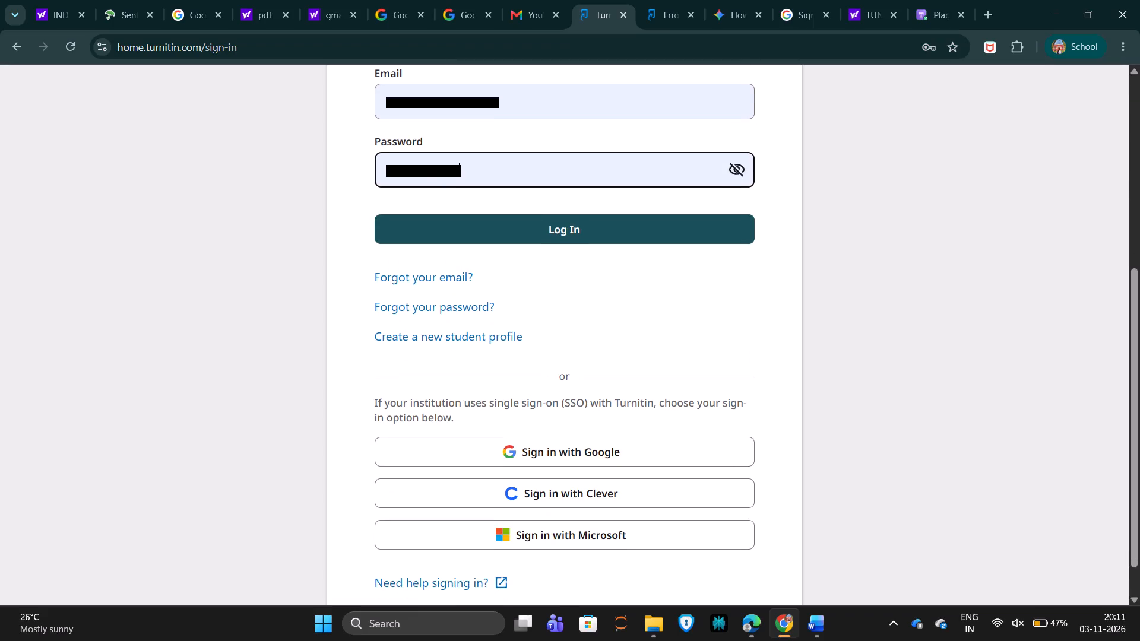
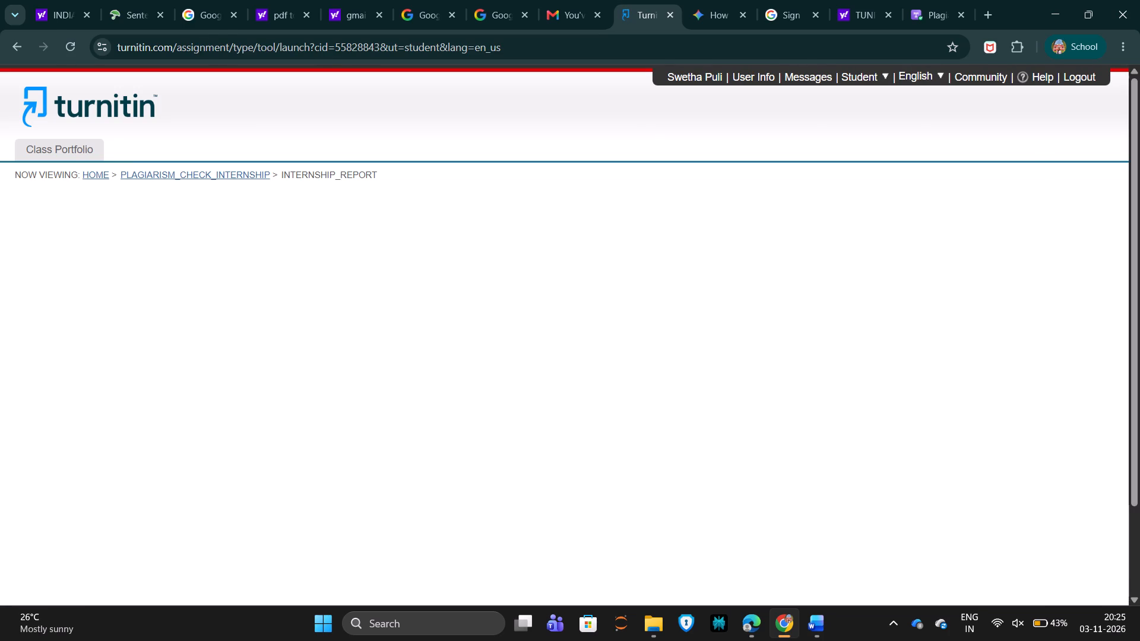
# Upload today's INDUSTRIAL INTERNSHIP REPORT PDF from the device to the Internship_Report assignment for preview, keeping the prefilled submission title.
pyautogui.scroll(-1, 305, 380)
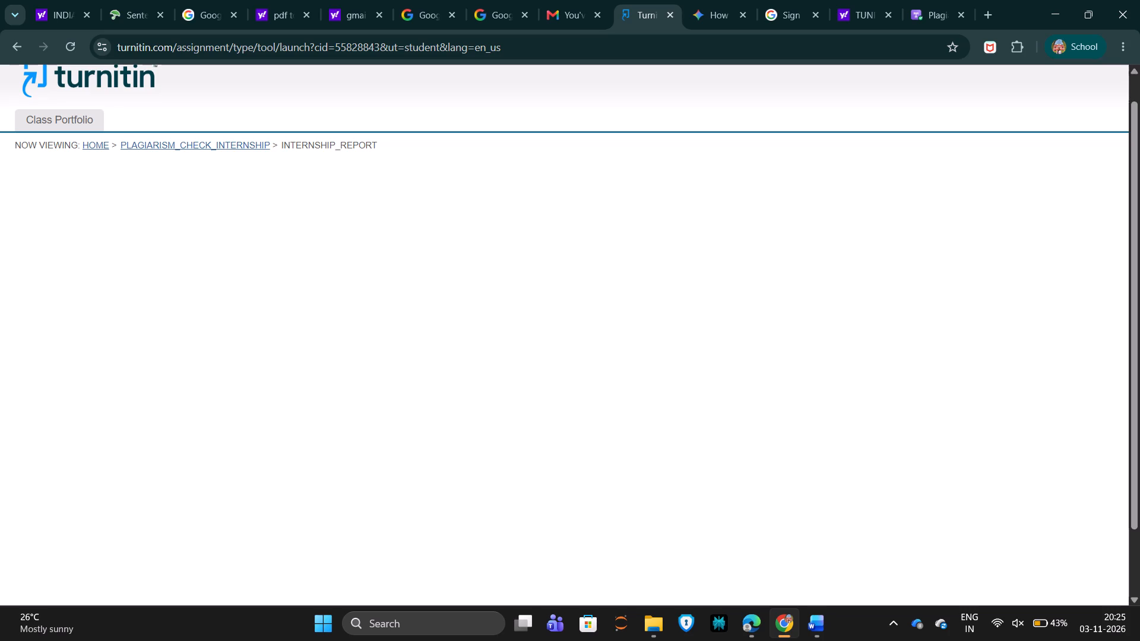
pyautogui.scroll(-1, 305, 380)
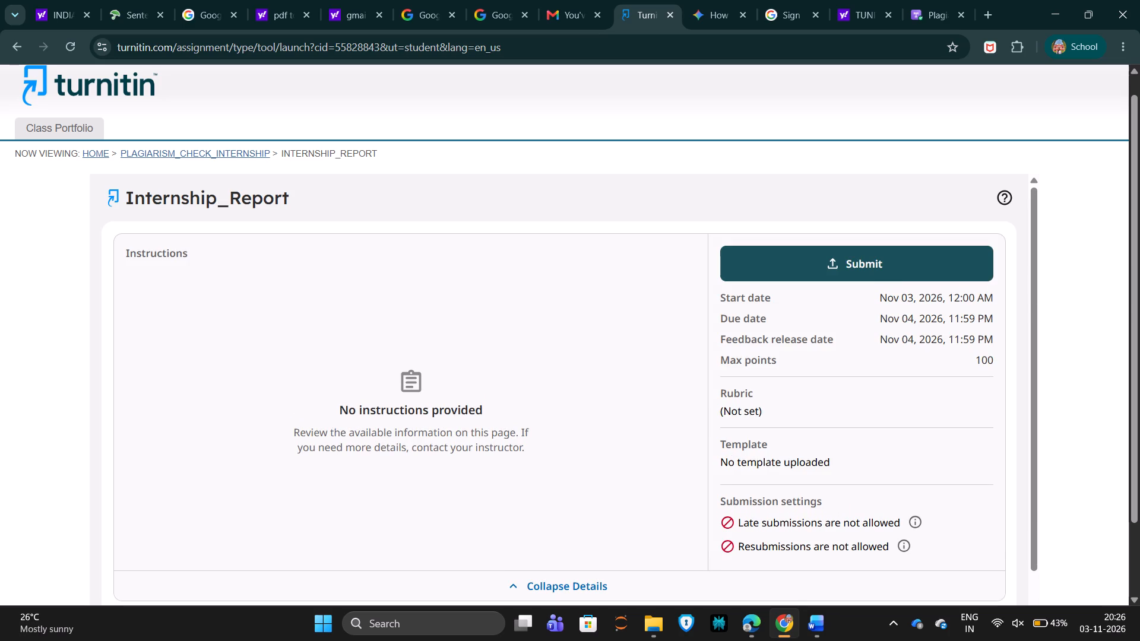
pyautogui.scroll(-2, 306, 380)
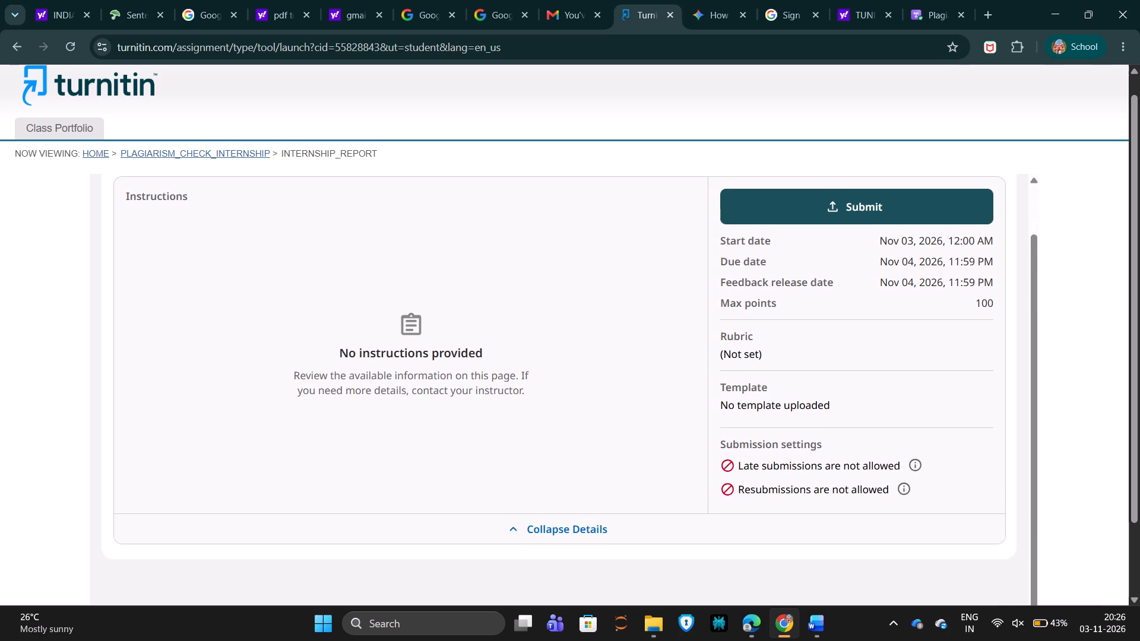
pyautogui.scroll(-1, 306, 380)
pyautogui.scroll(-2, 354, 483)
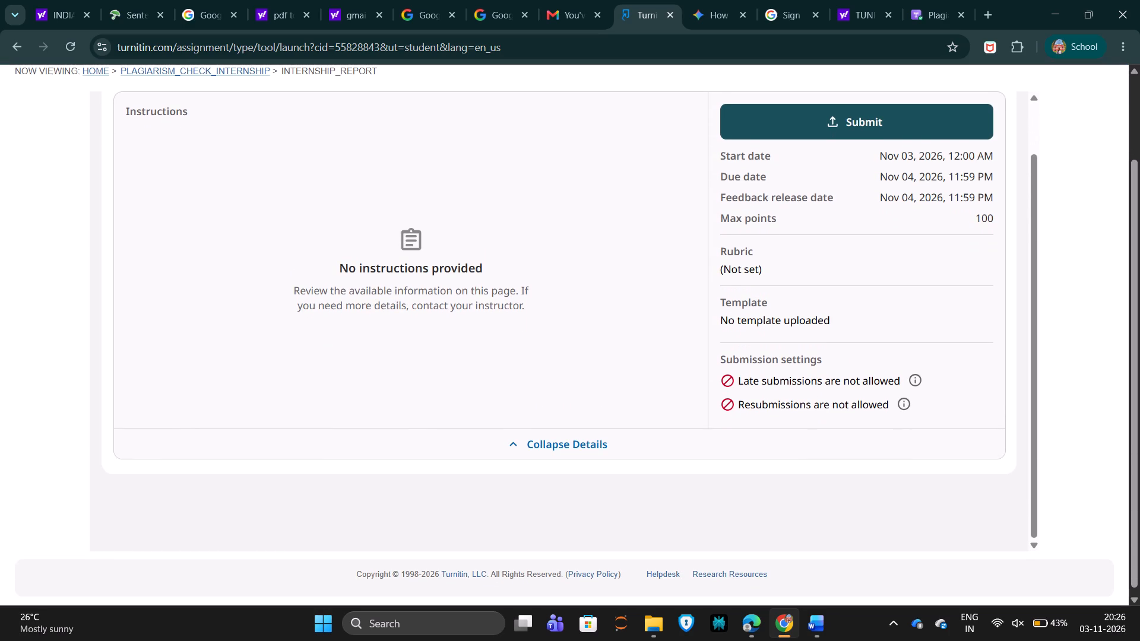
pyautogui.click(448, 524)
pyautogui.scroll(1, 448, 524)
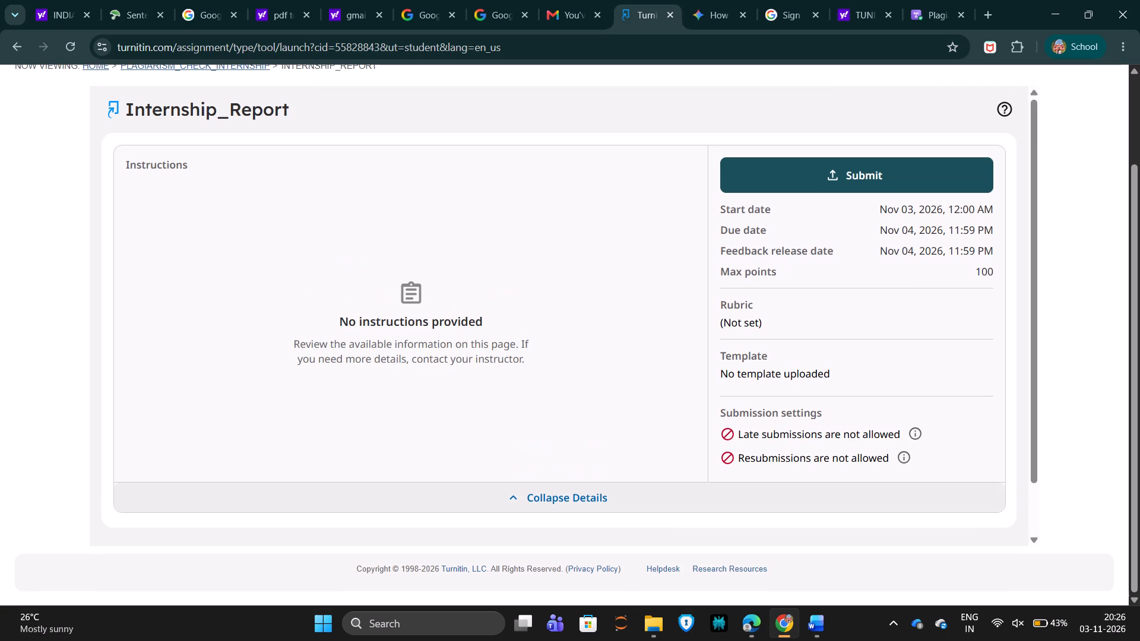
pyautogui.click(775, 178)
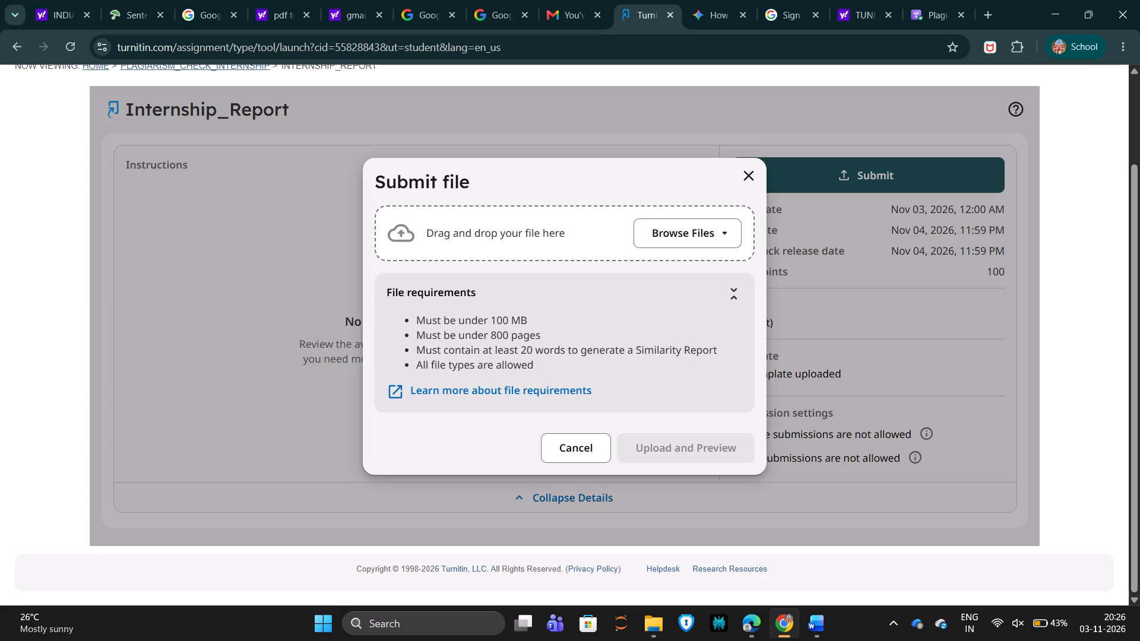
pyautogui.click(662, 238)
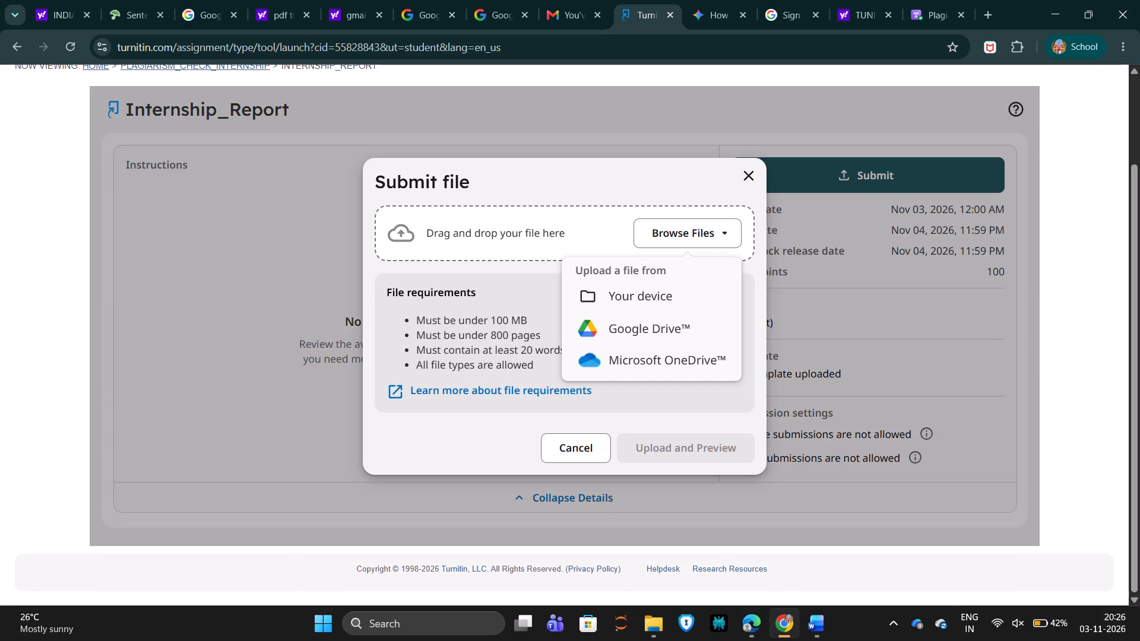
pyautogui.click(662, 296)
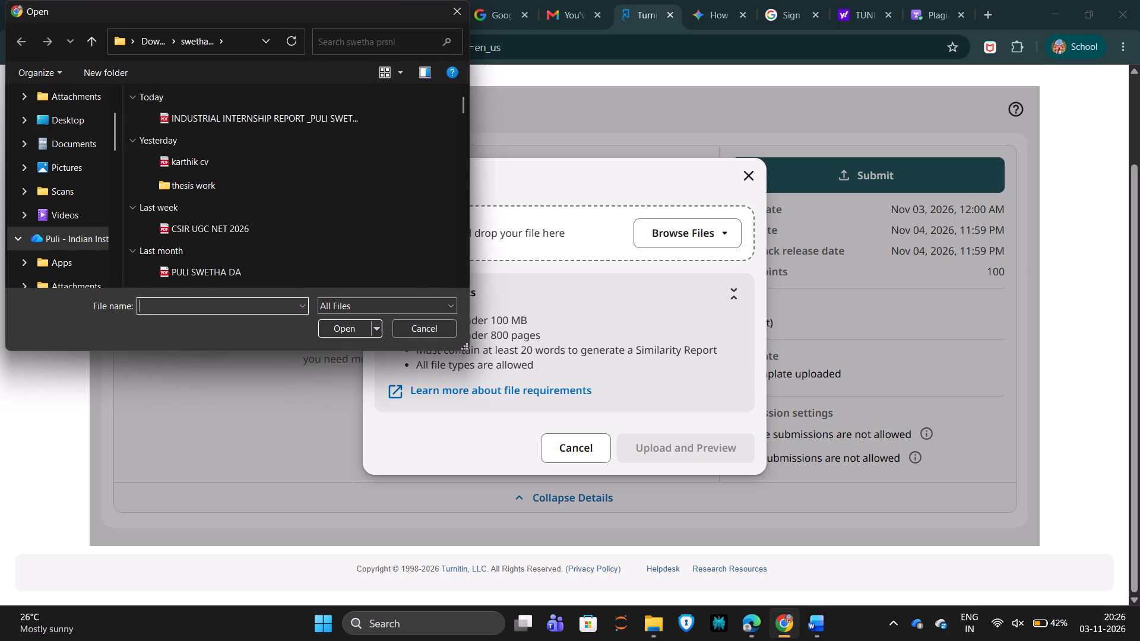
pyautogui.click(303, 116)
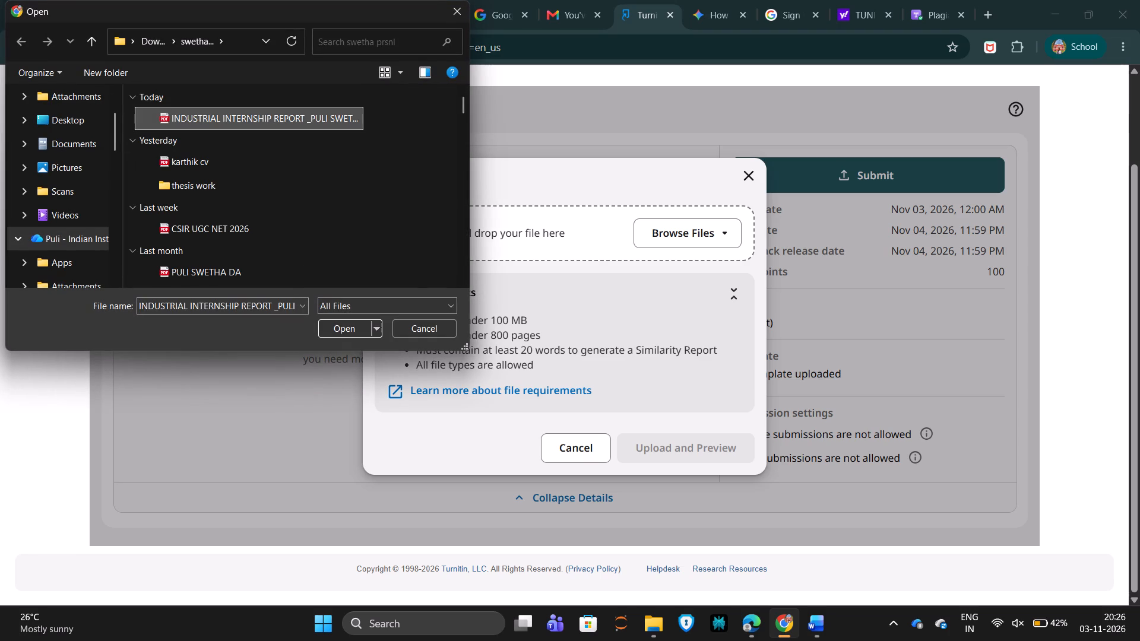
pyautogui.click(353, 325)
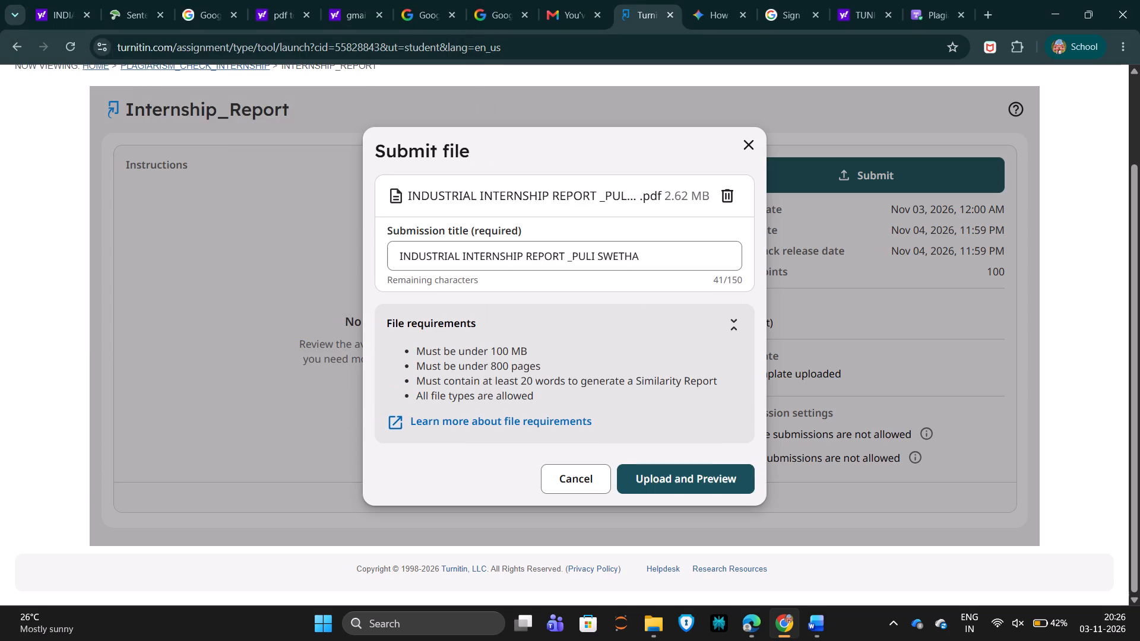
pyautogui.click(674, 479)
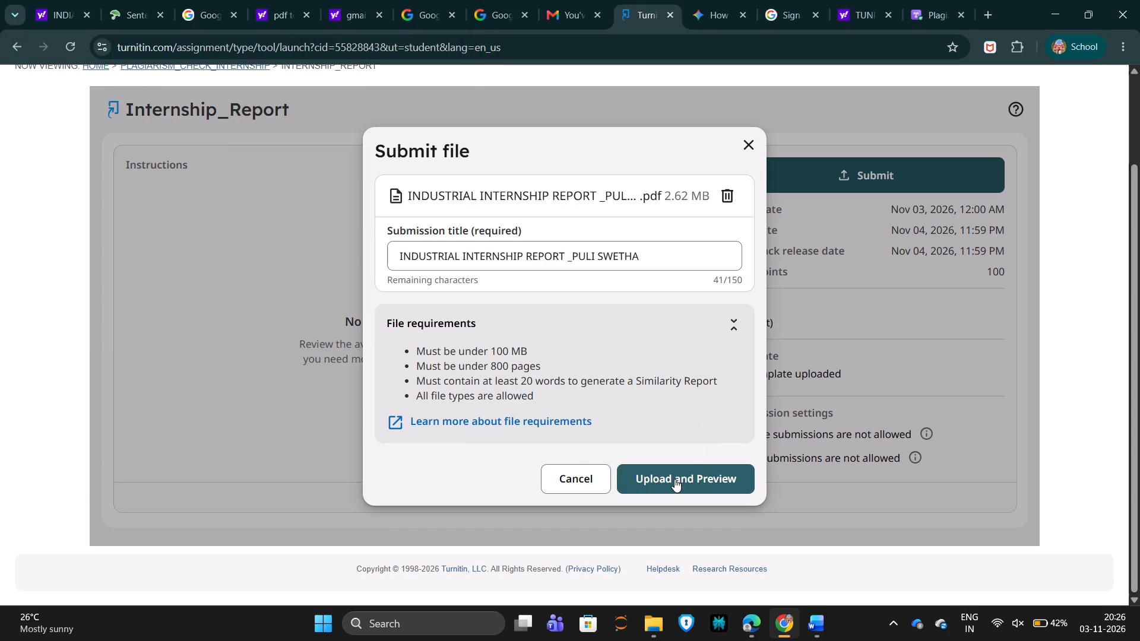
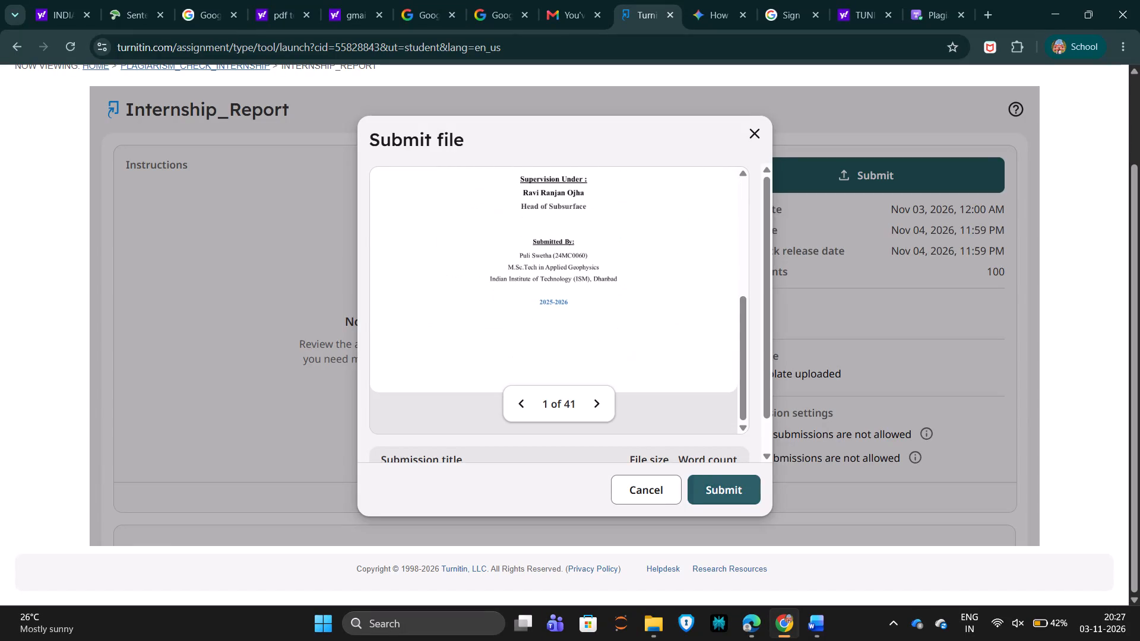
# Check the file details below the preview and submit the internship report to the Internship_Report assignment.
pyautogui.scroll(-10, 661, 353)
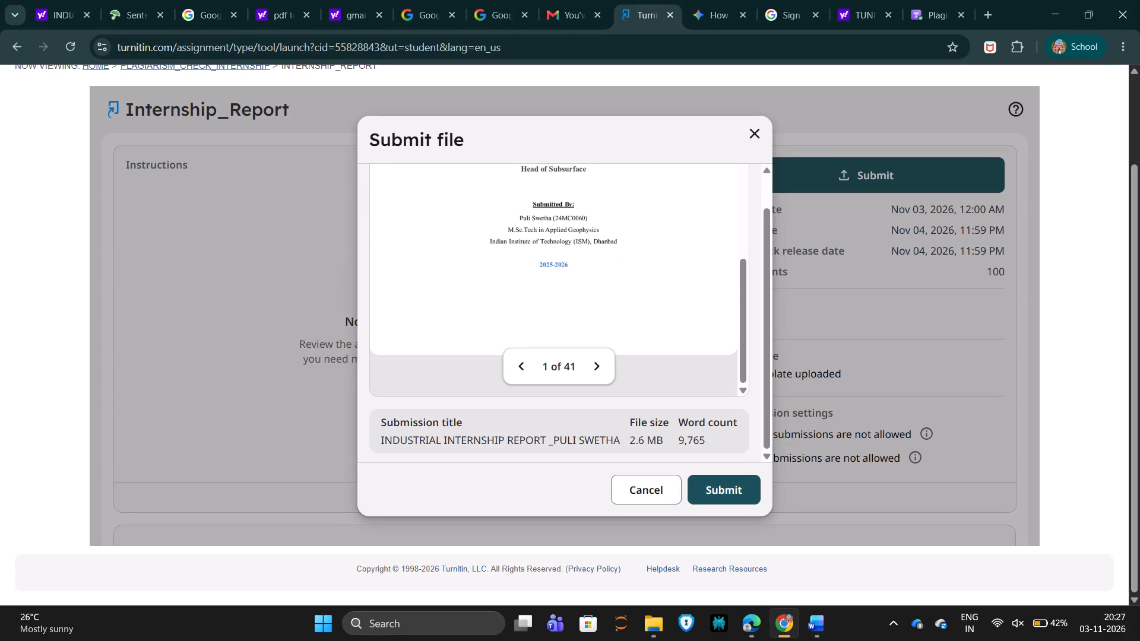
pyautogui.scroll(-2, 661, 353)
pyautogui.click(715, 490)
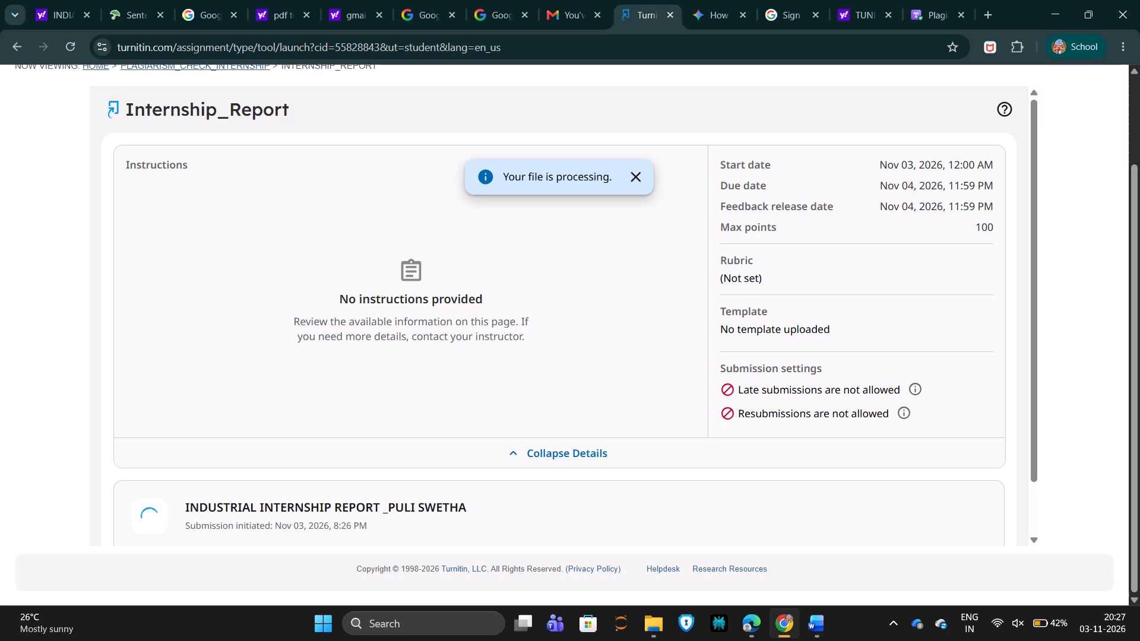
# Open the submitted internship report in the submission viewer from its entry in the assignment's submission list.
pyautogui.scroll(-1, 715, 490)
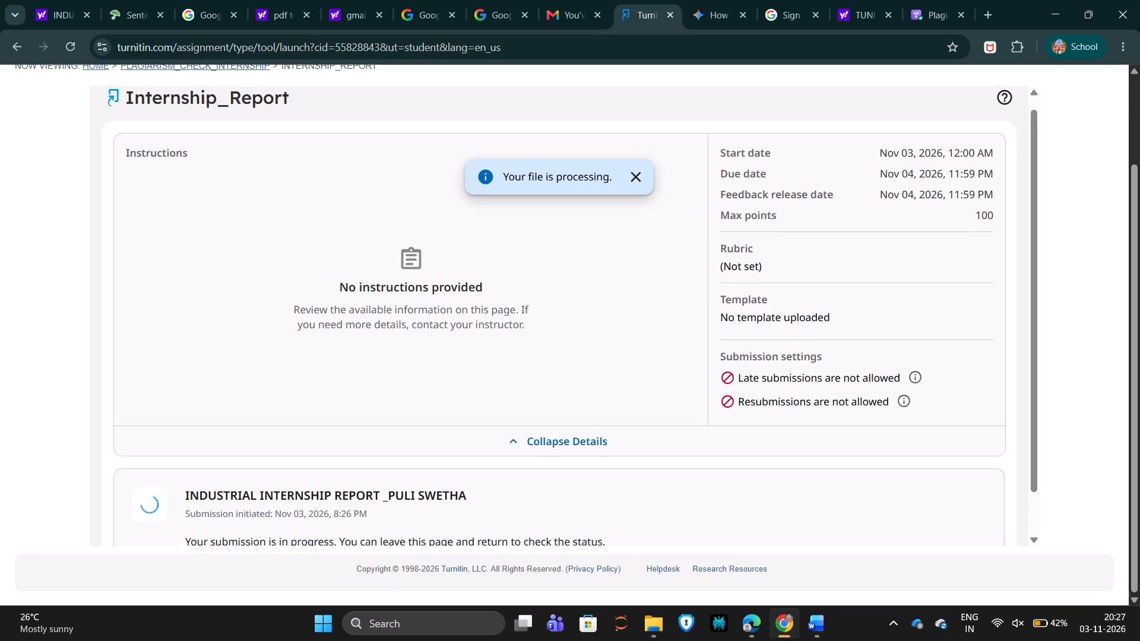
pyautogui.scroll(-3, 715, 490)
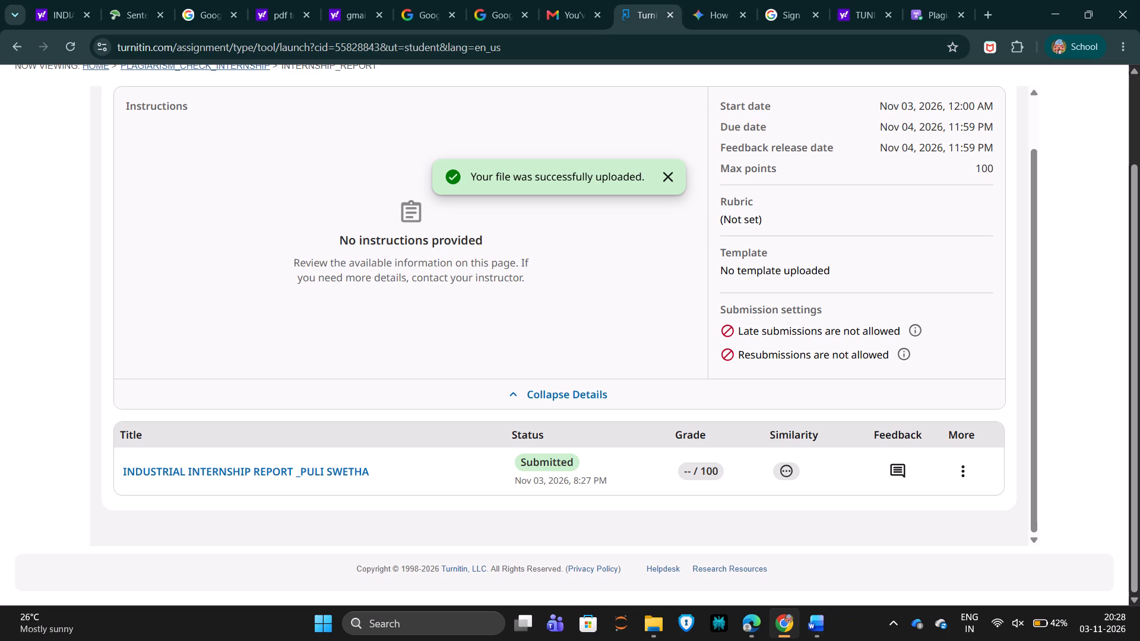
pyautogui.click(961, 471)
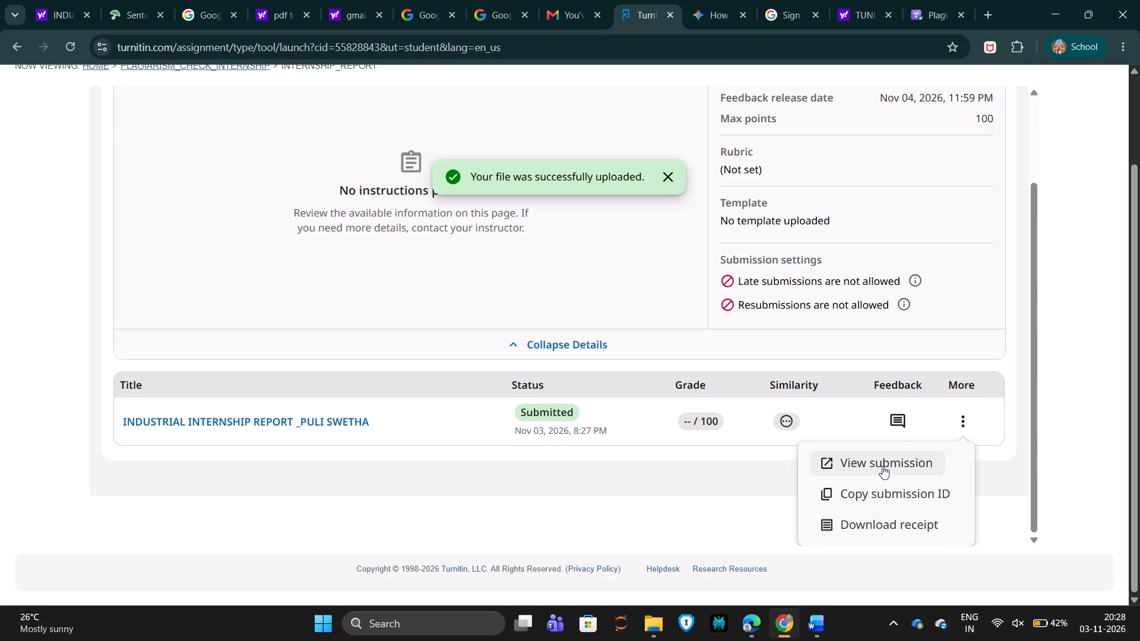
pyautogui.click(882, 466)
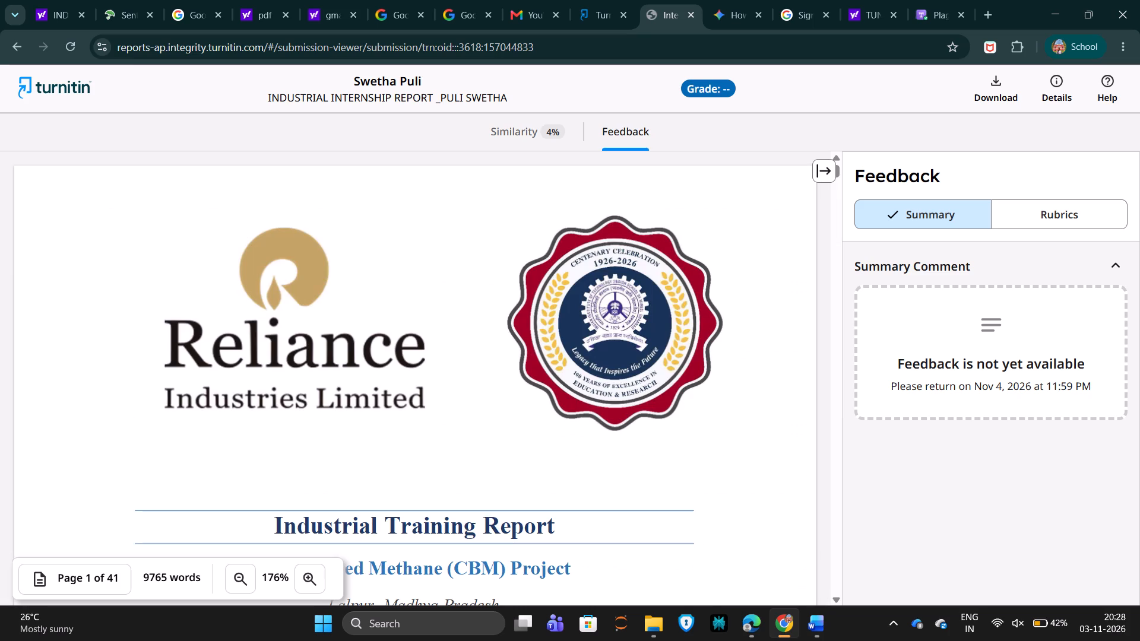
# Open the report's similarity results and examine the matched sources under Not Cited or Quoted alongside the highlighted text.
pyautogui.scroll(-11, 632, 410)
pyautogui.scroll(1, 632, 410)
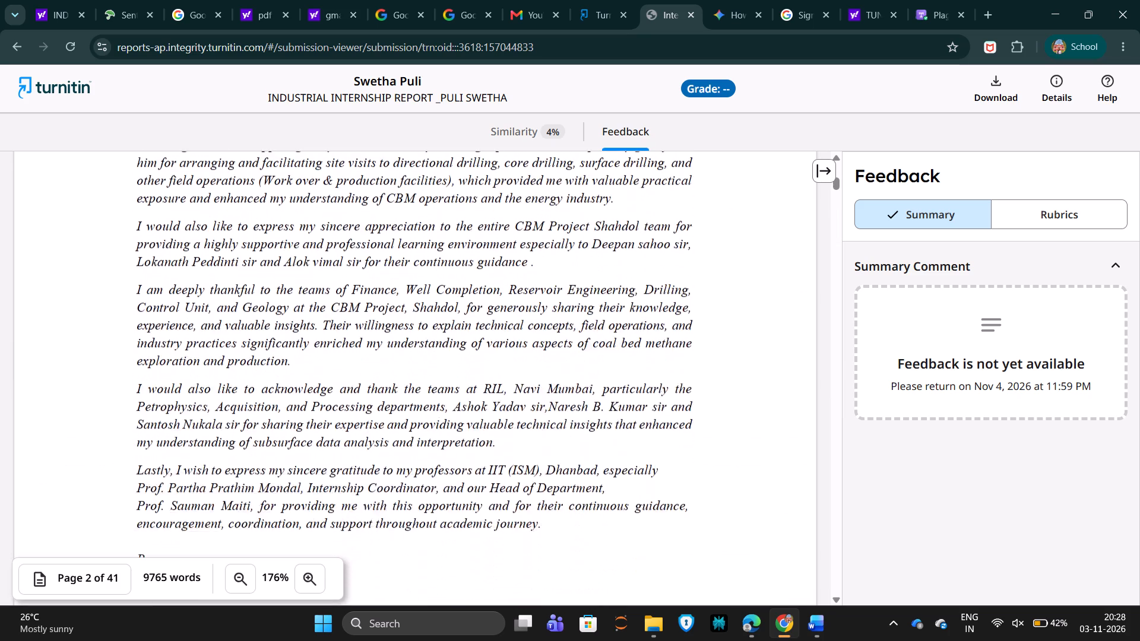
pyautogui.scroll(1, 632, 410)
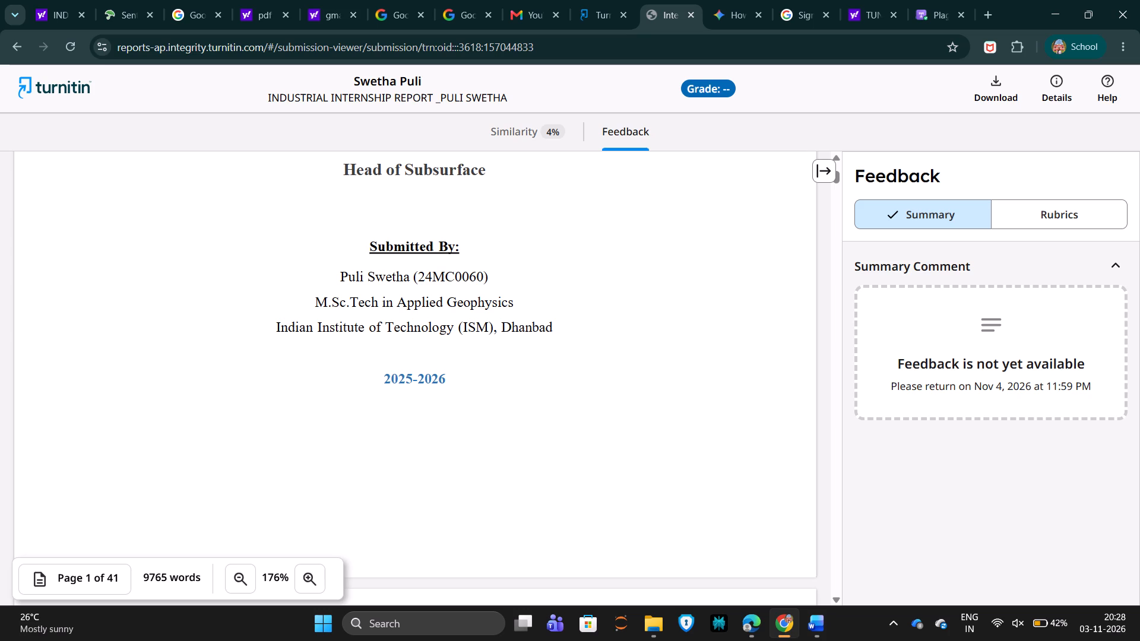
pyautogui.click(518, 117)
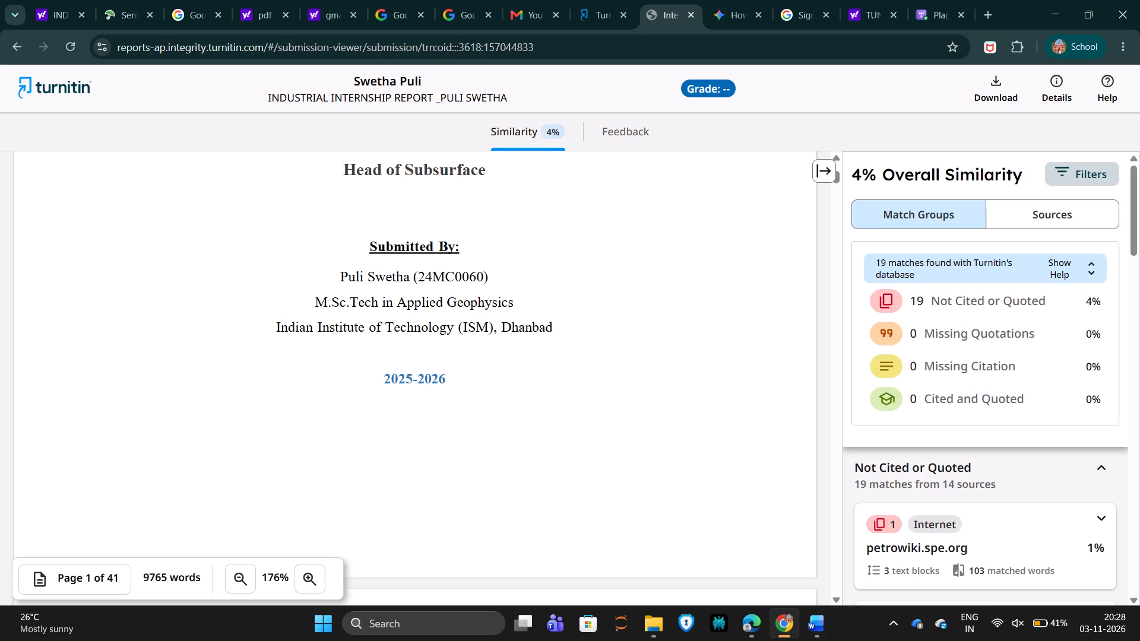
pyautogui.scroll(-3, 753, 523)
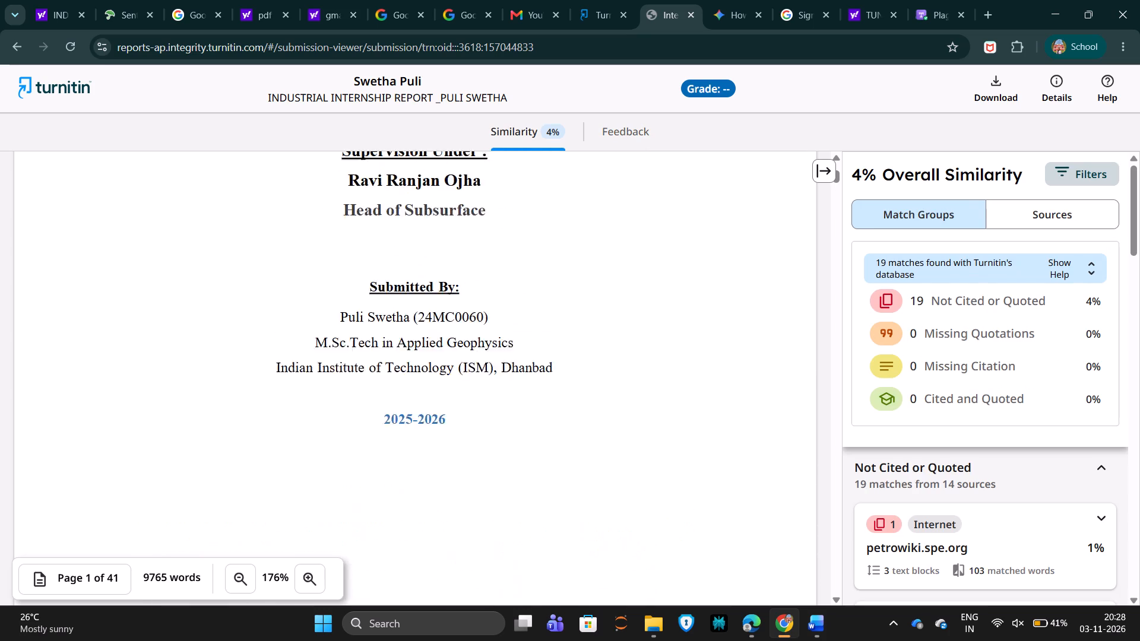
pyautogui.scroll(-11, 753, 523)
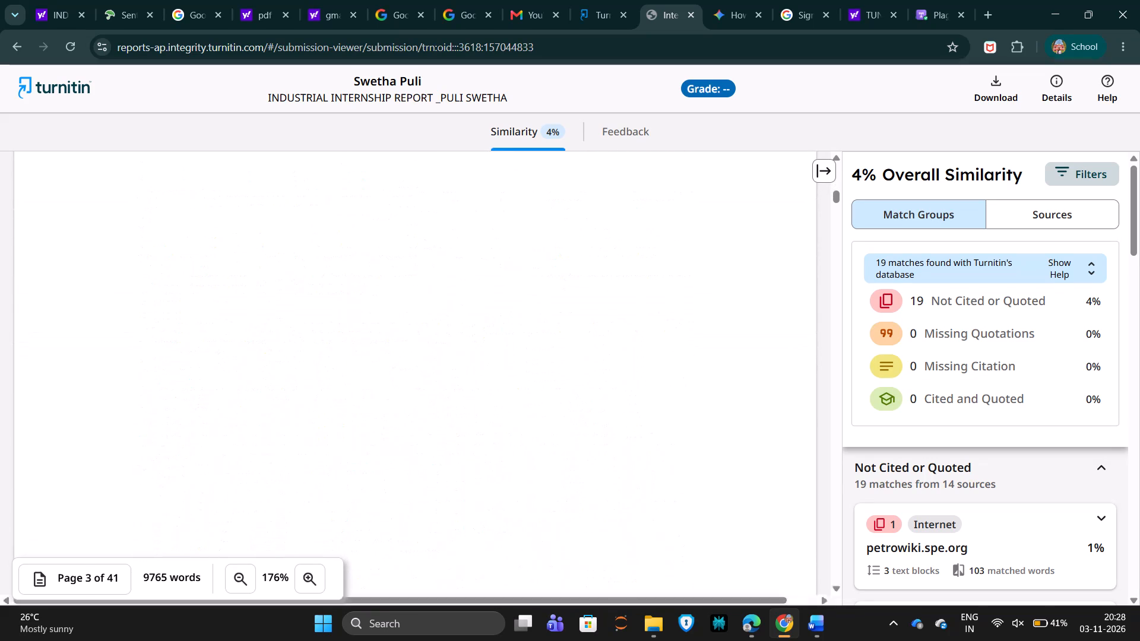
pyautogui.scroll(-1, 753, 523)
pyautogui.scroll(-5, 964, 437)
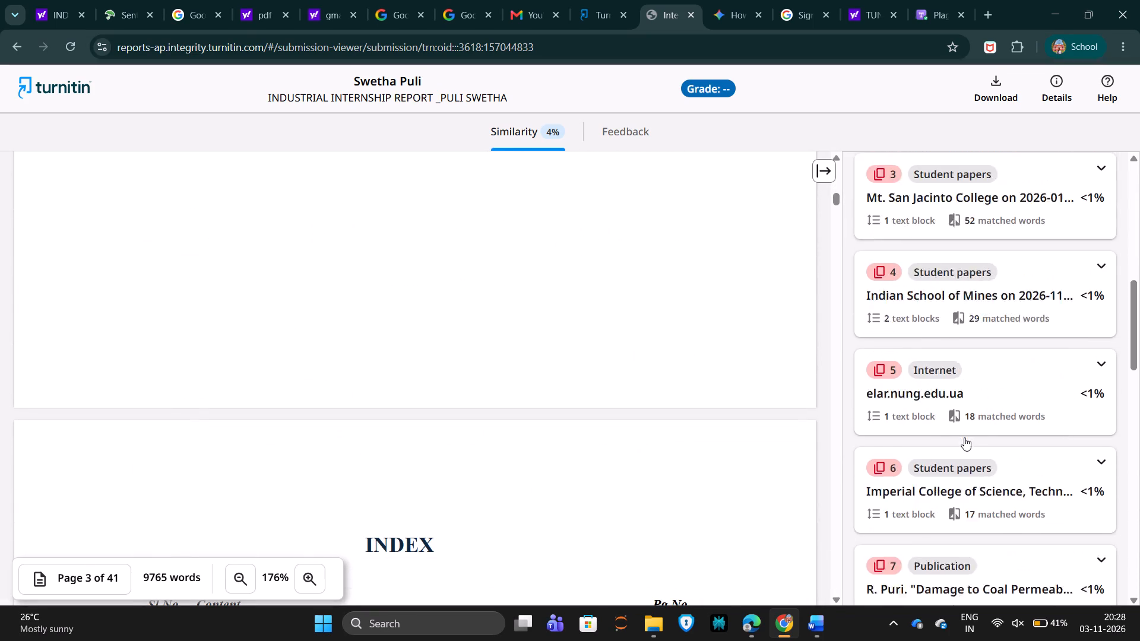
pyautogui.scroll(1, 964, 437)
pyautogui.scroll(-3, 964, 437)
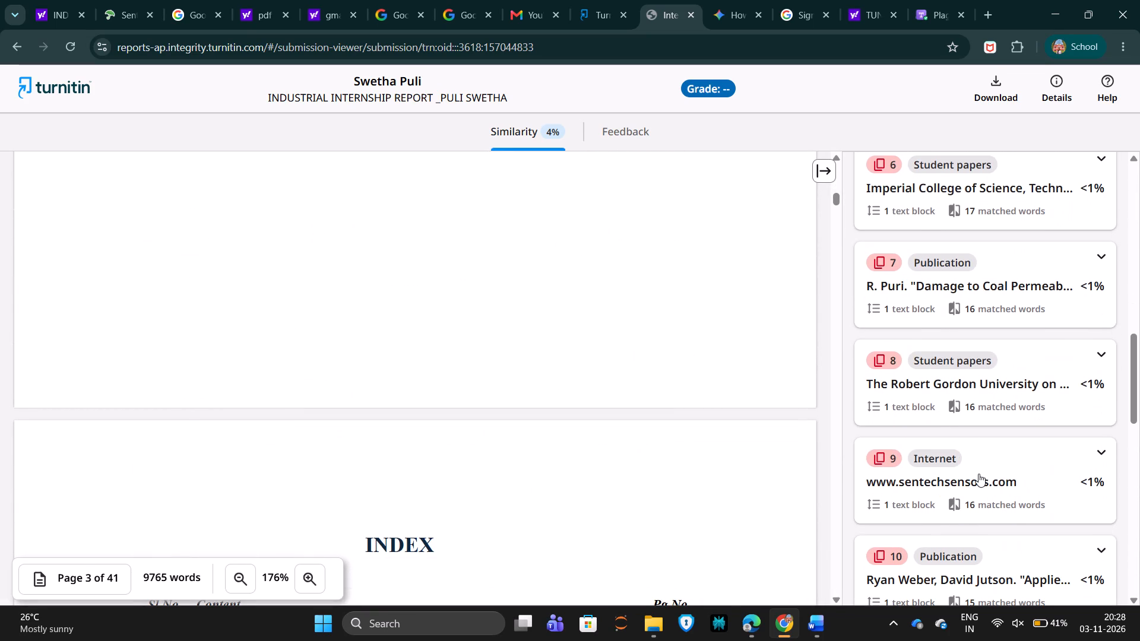
pyautogui.scroll(-2, 978, 474)
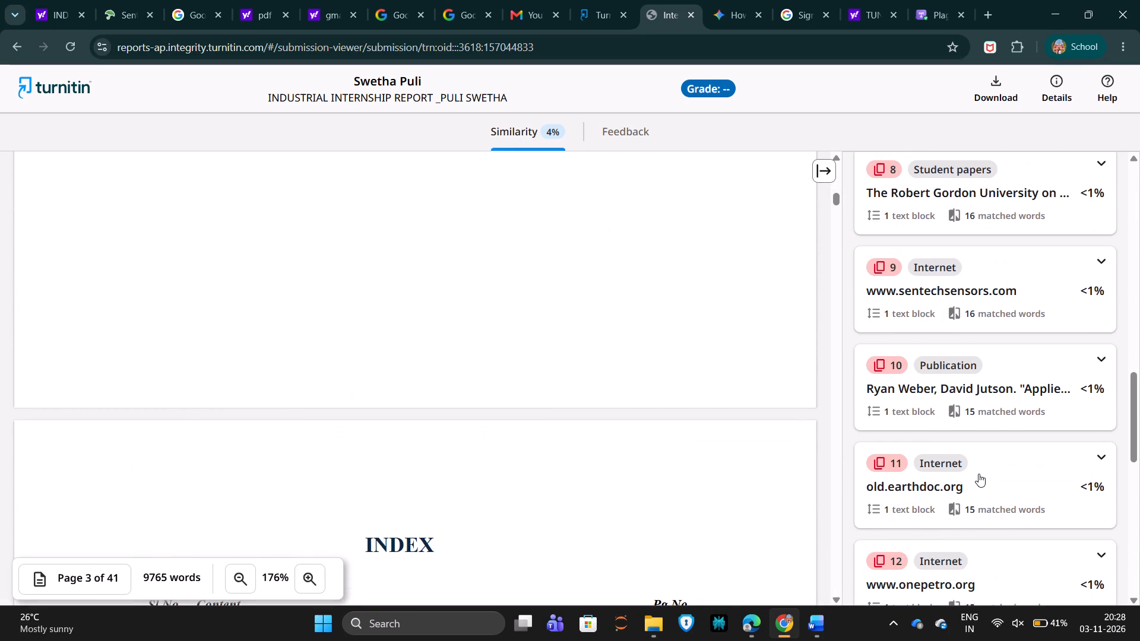
pyautogui.scroll(-1, 978, 474)
pyautogui.scroll(-7, 678, 472)
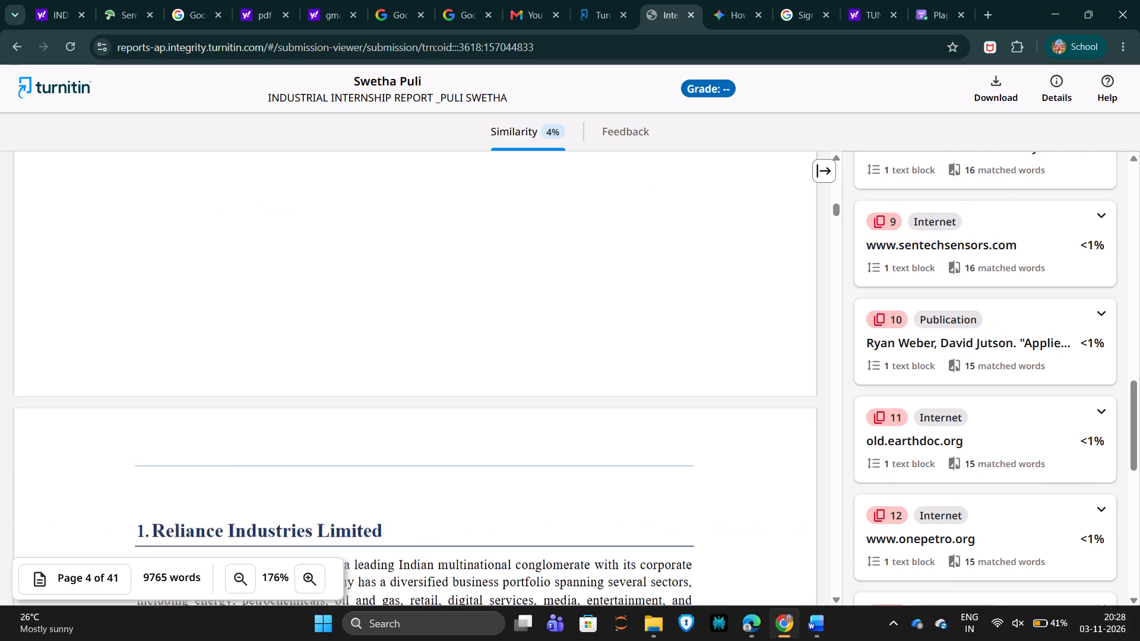
pyautogui.scroll(-6, 678, 472)
pyautogui.scroll(2, 678, 472)
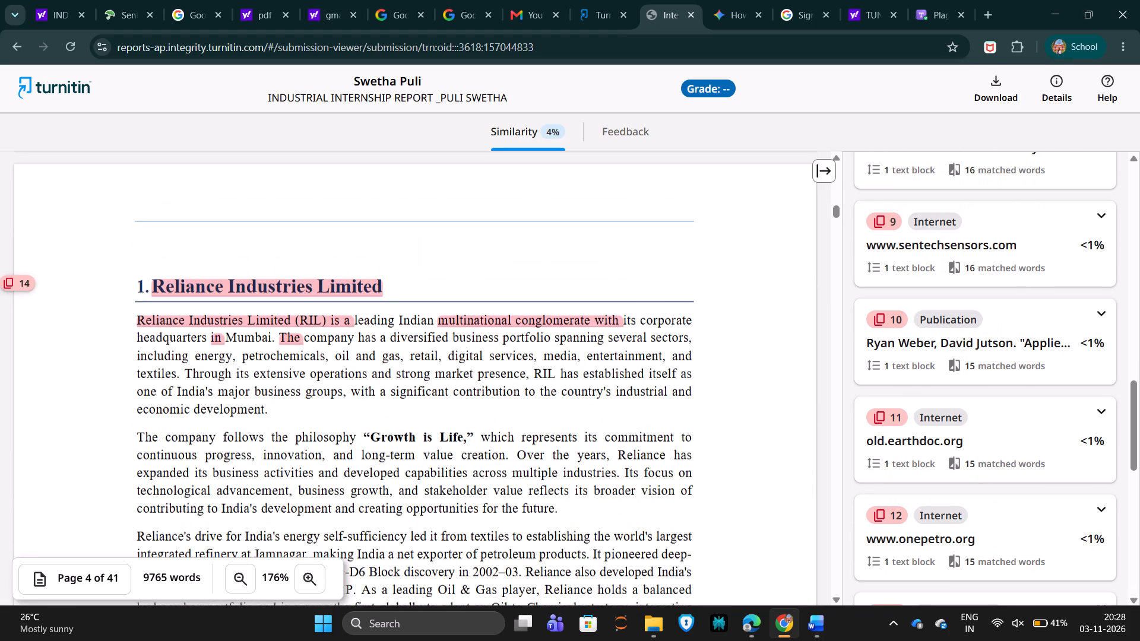
pyautogui.scroll(-4, 977, 478)
pyautogui.scroll(-6, 506, 343)
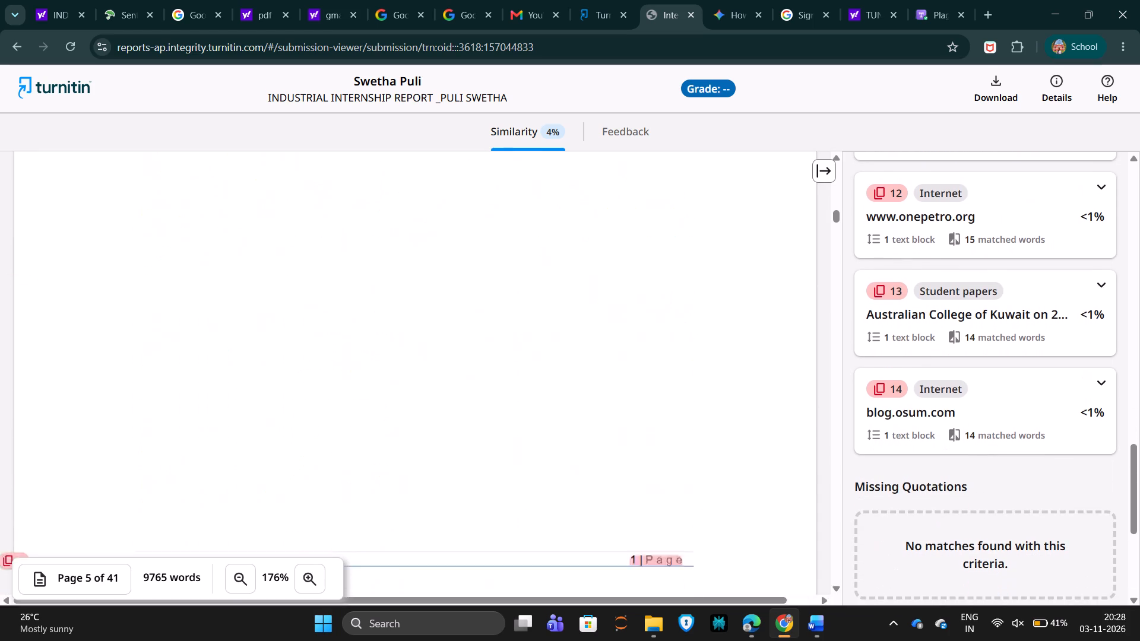
pyautogui.scroll(-1, 506, 343)
pyautogui.scroll(8, 657, 386)
pyautogui.scroll(14, 895, 343)
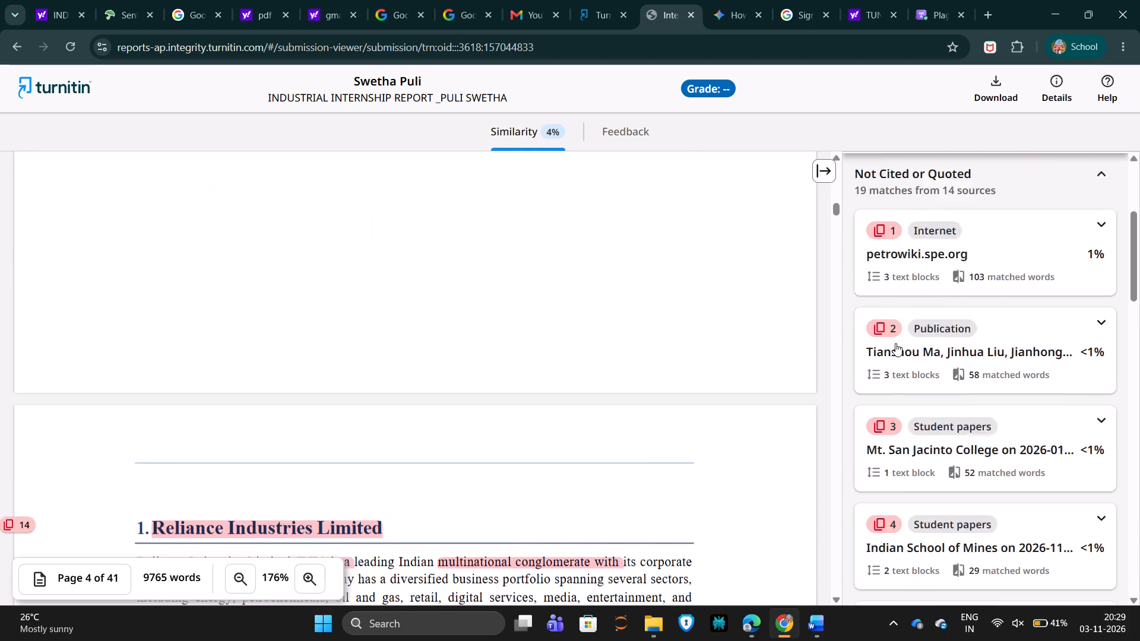
pyautogui.scroll(3, 895, 343)
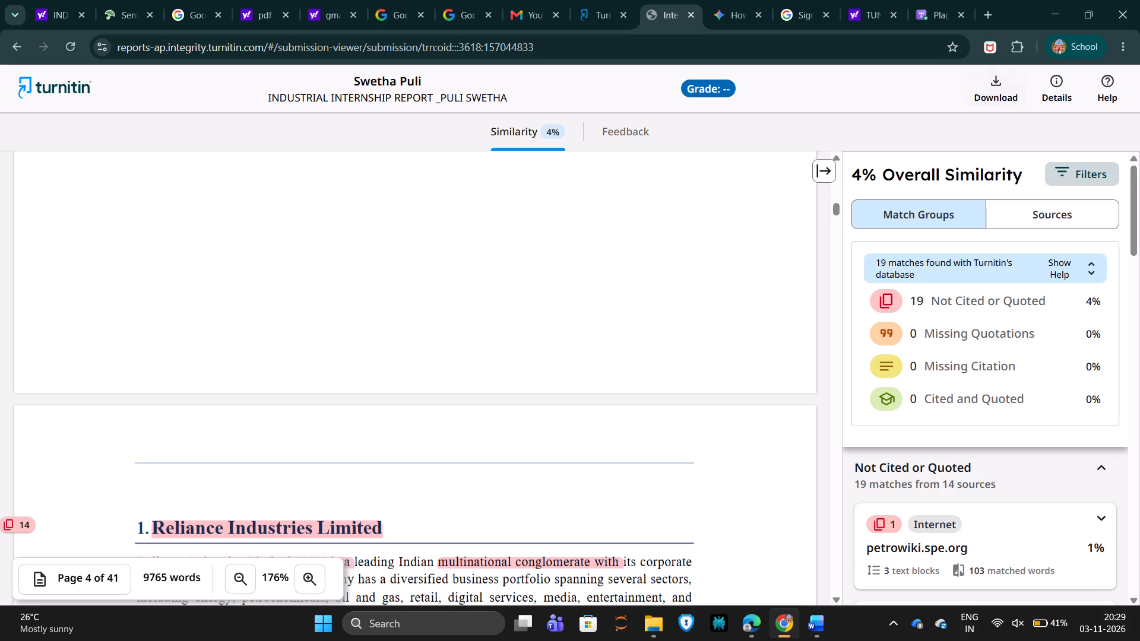
# Look through the report pages from the Reliance Industries Limited section to the CBM Project section for highlighted matches.
pyautogui.scroll(-18, 562, 360)
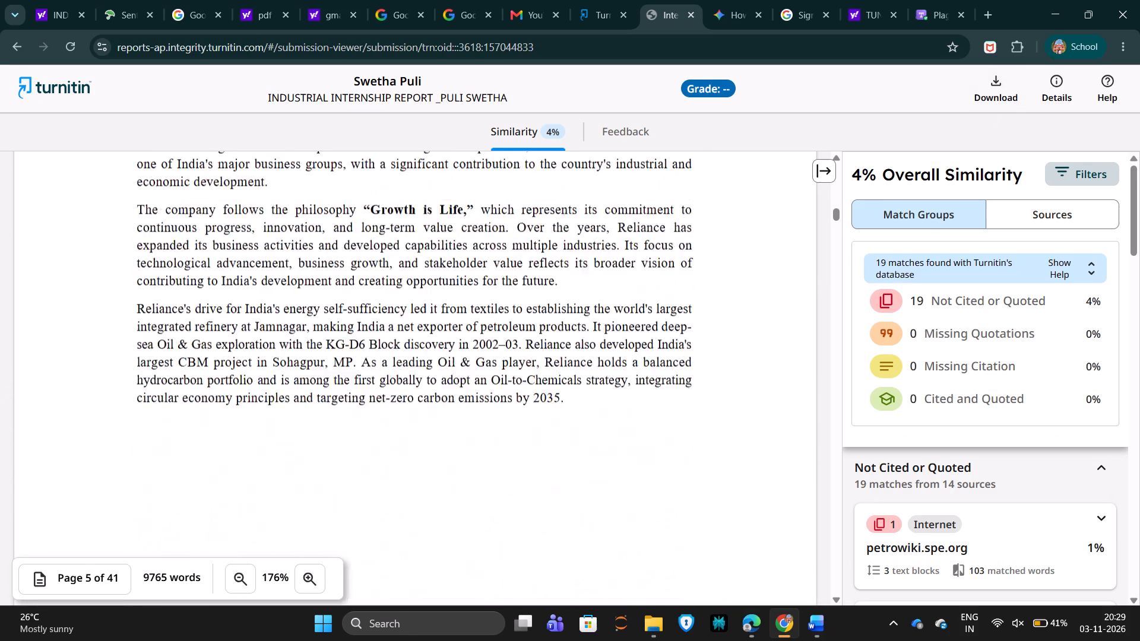
pyautogui.scroll(-6, 562, 360)
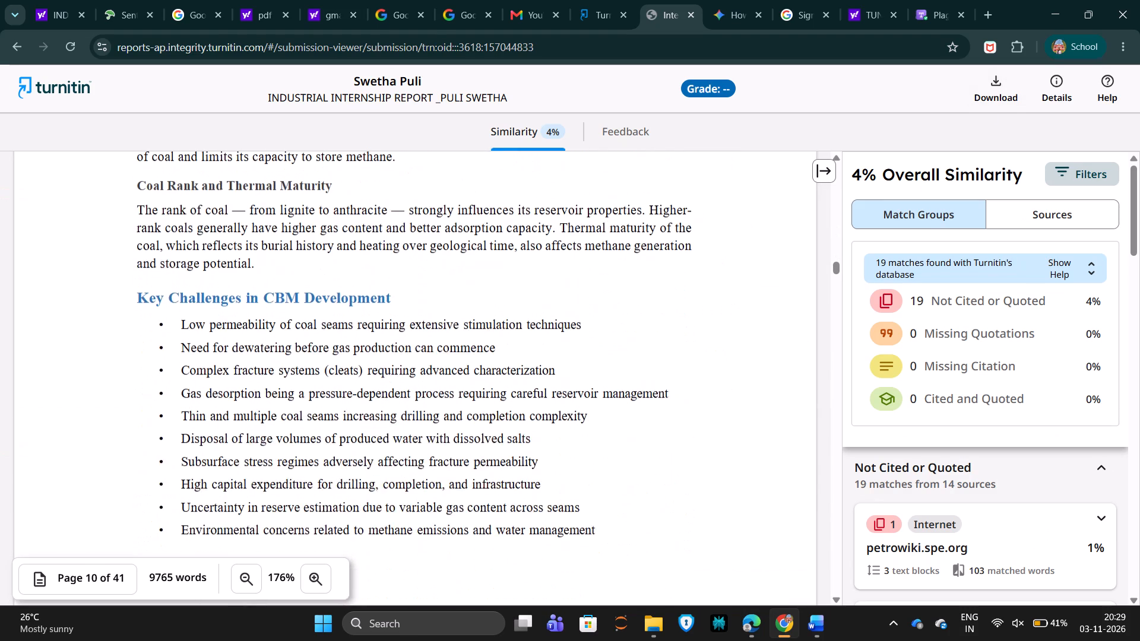
pyautogui.scroll(-1, 562, 360)
pyautogui.click(332, 338)
pyautogui.scroll(-2, 441, 350)
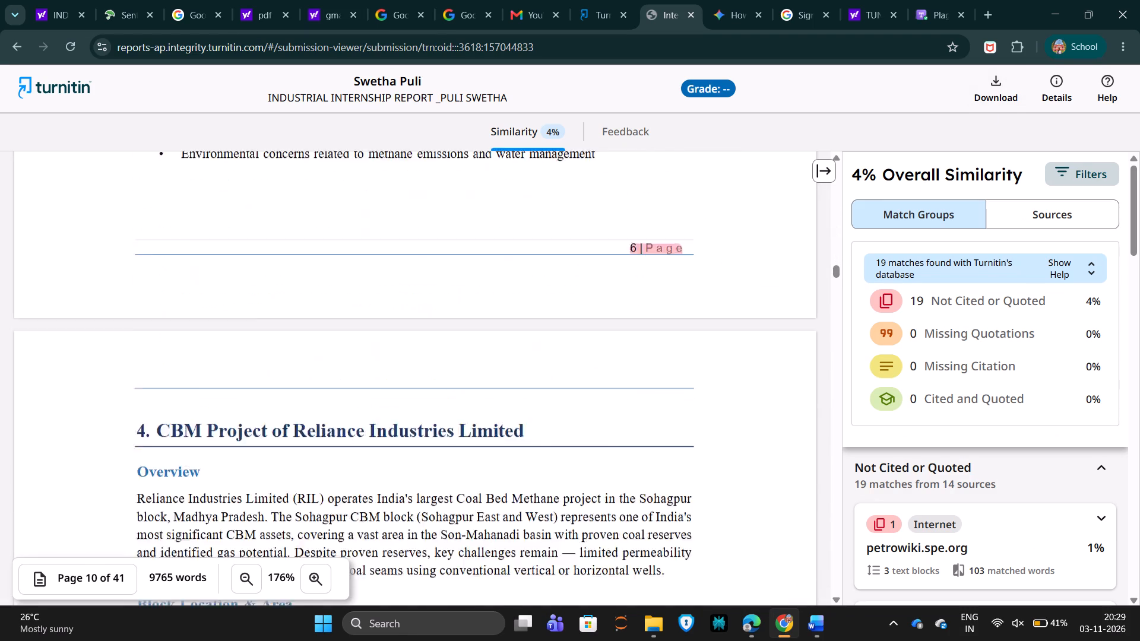
pyautogui.scroll(-4, 441, 350)
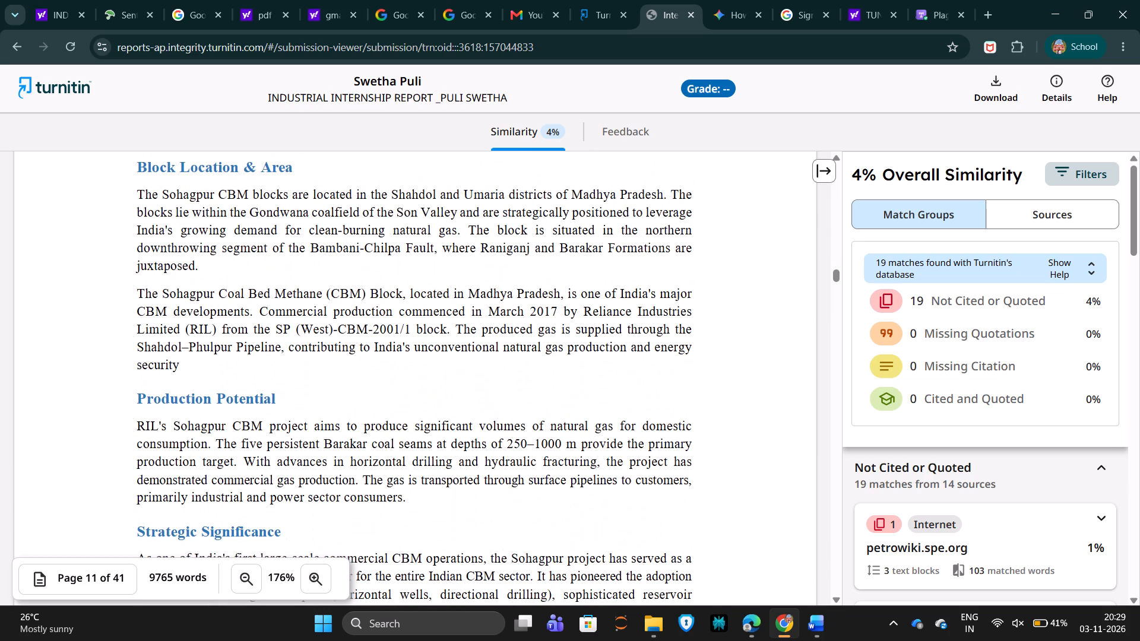
pyautogui.scroll(-3, 351, 388)
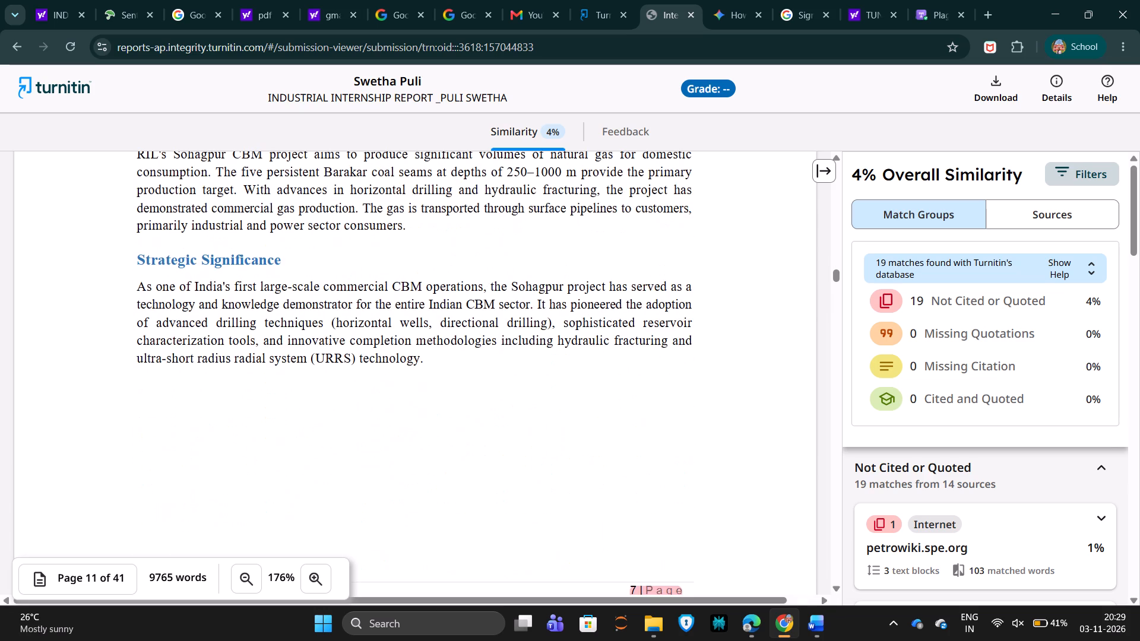
pyautogui.scroll(3, 512, 401)
pyautogui.scroll(-1, 967, 458)
pyautogui.scroll(1, 967, 458)
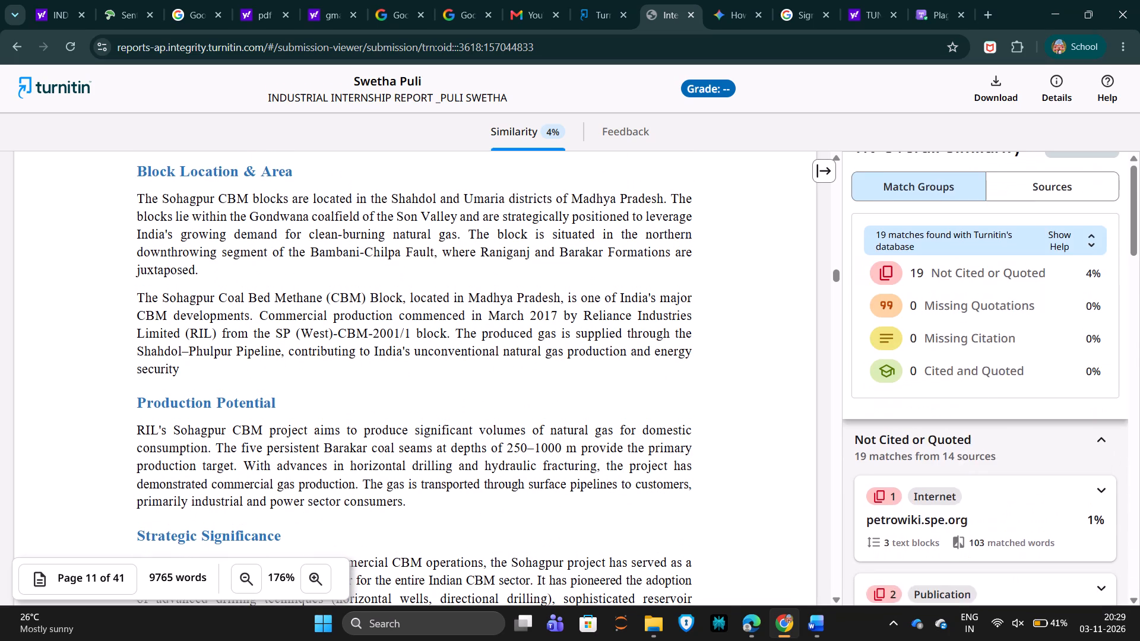
# Review the similarity match groups, from the overall summary through Not Cited or Quoted, Missing Quotations, Missing Citation, and Cited and Quoted.
pyautogui.scroll(-1, 971, 435)
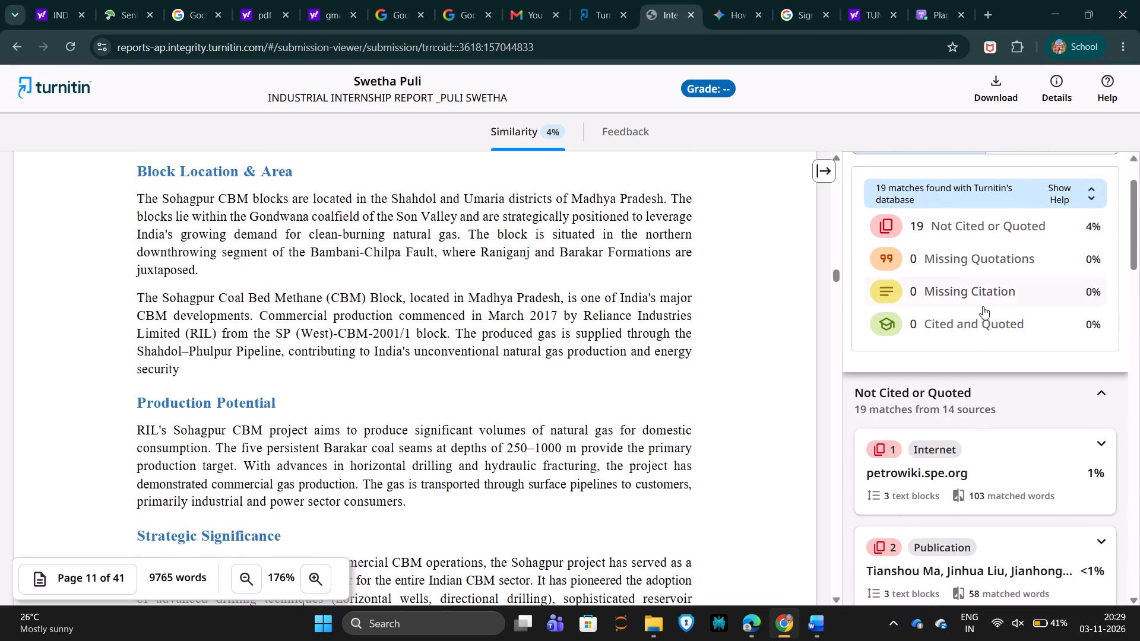
pyautogui.scroll(1, 978, 343)
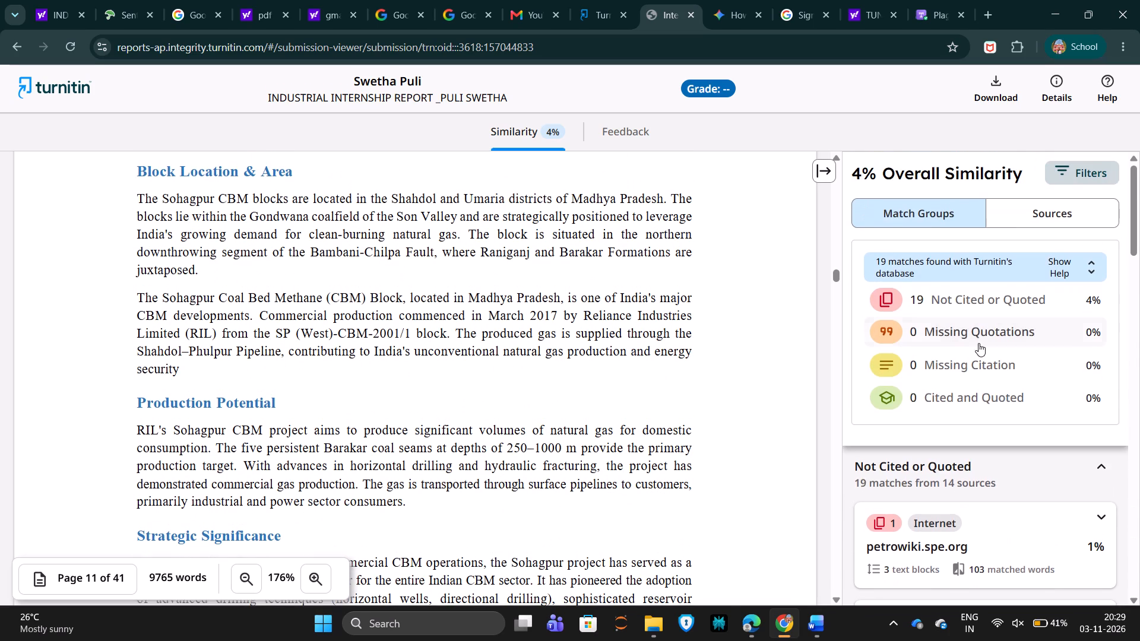
pyautogui.scroll(-2, 968, 261)
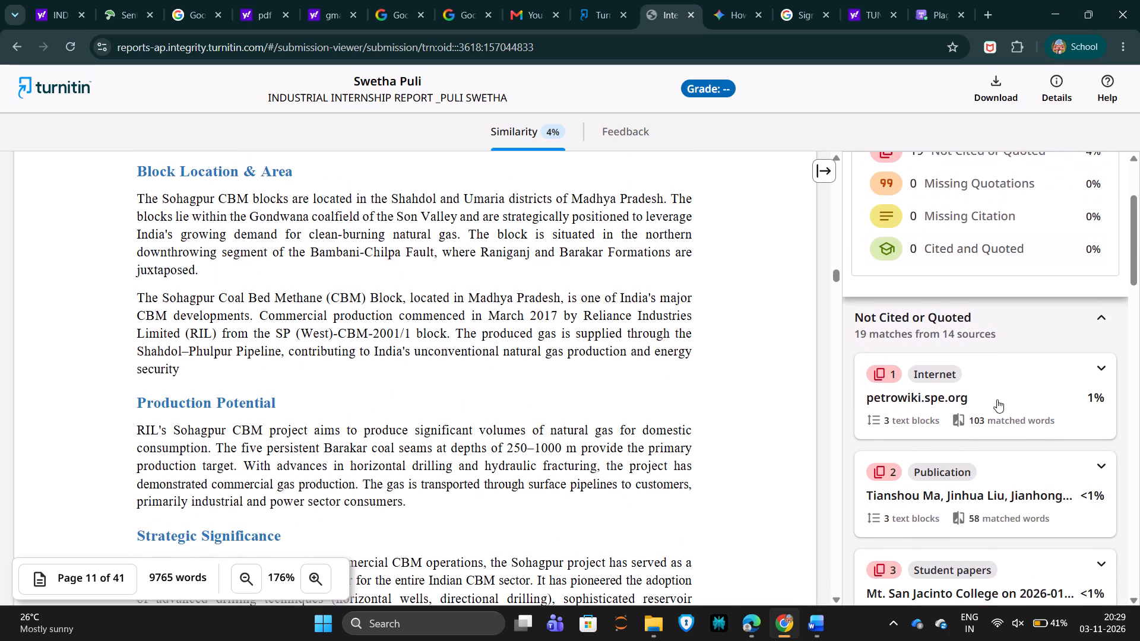
pyautogui.scroll(-16, 997, 399)
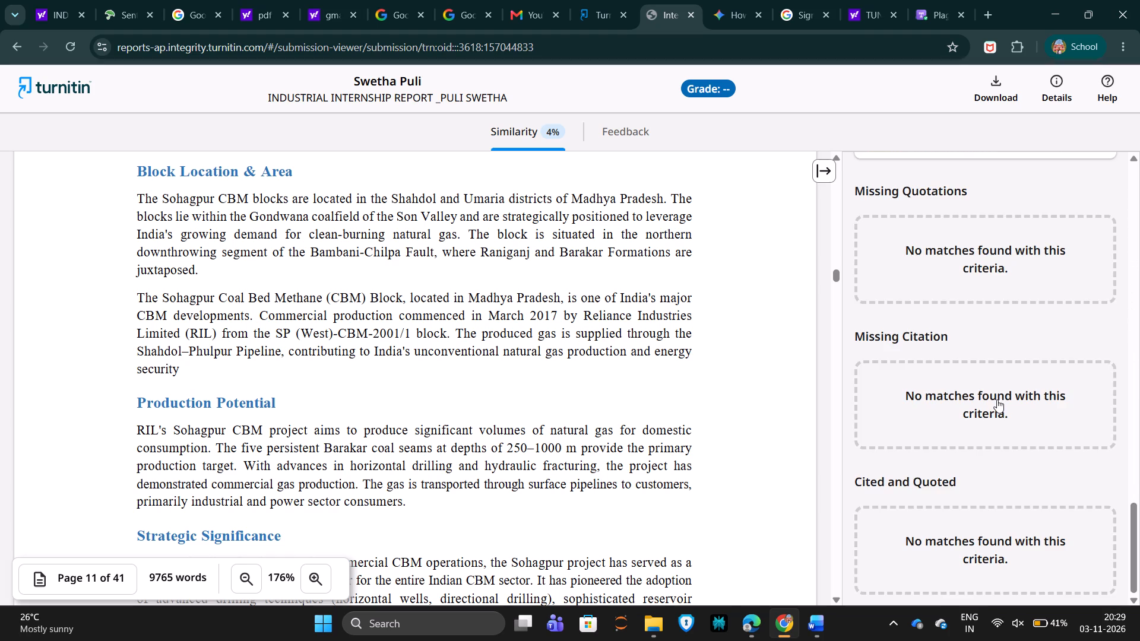
pyautogui.scroll(-4, 997, 399)
pyautogui.scroll(8, 997, 399)
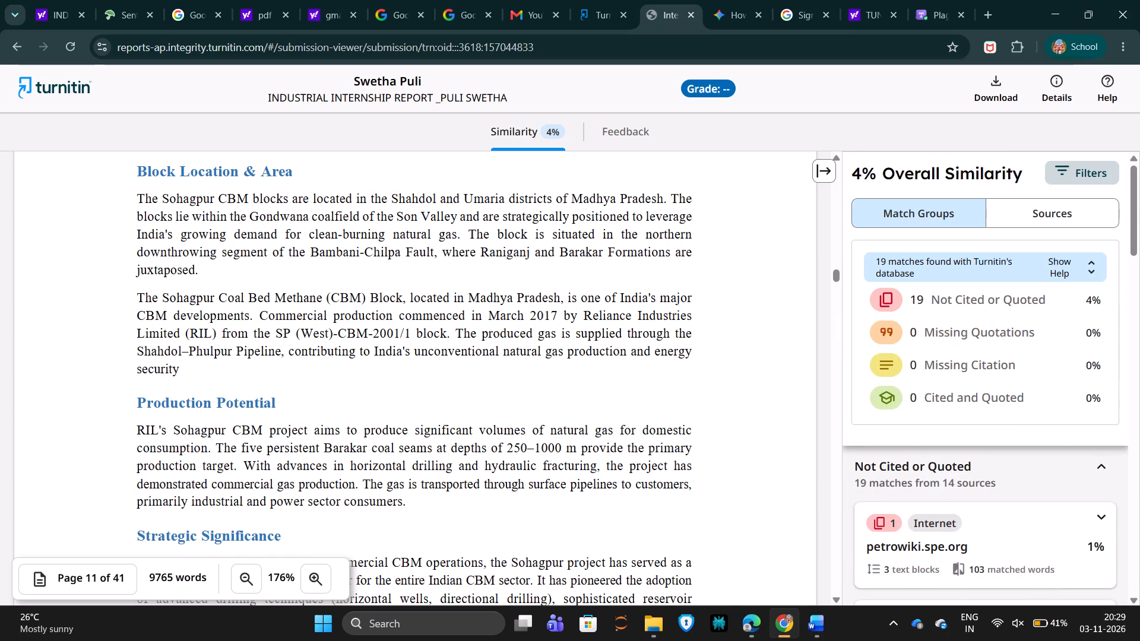
# Download the Similarity Report for the submitted internship report.
pyautogui.click(1000, 93)
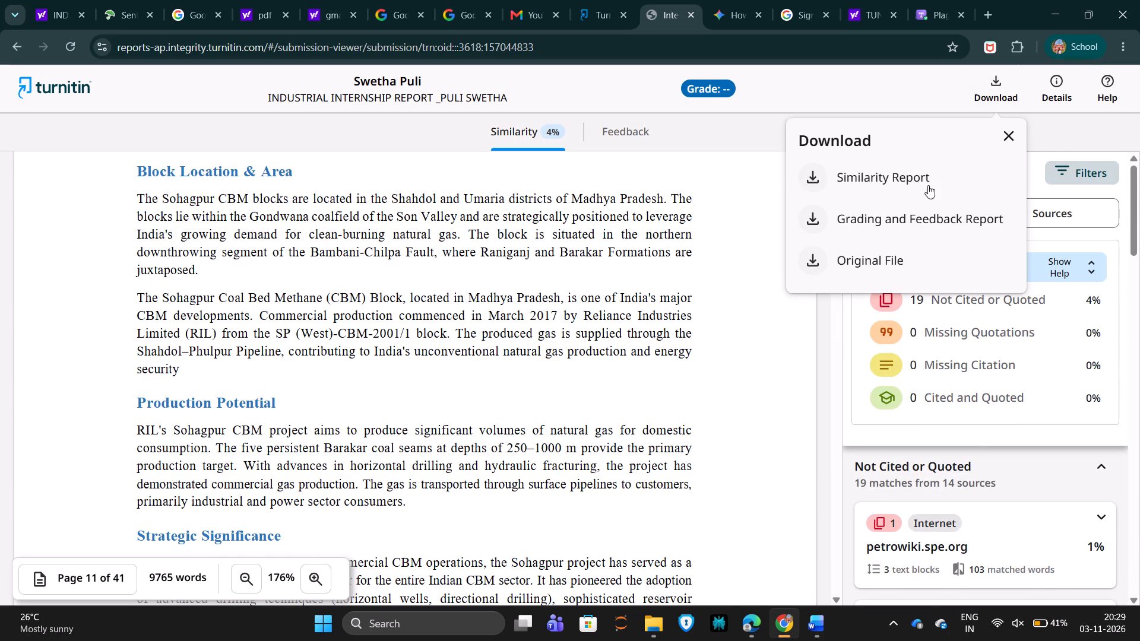
pyautogui.click(865, 177)
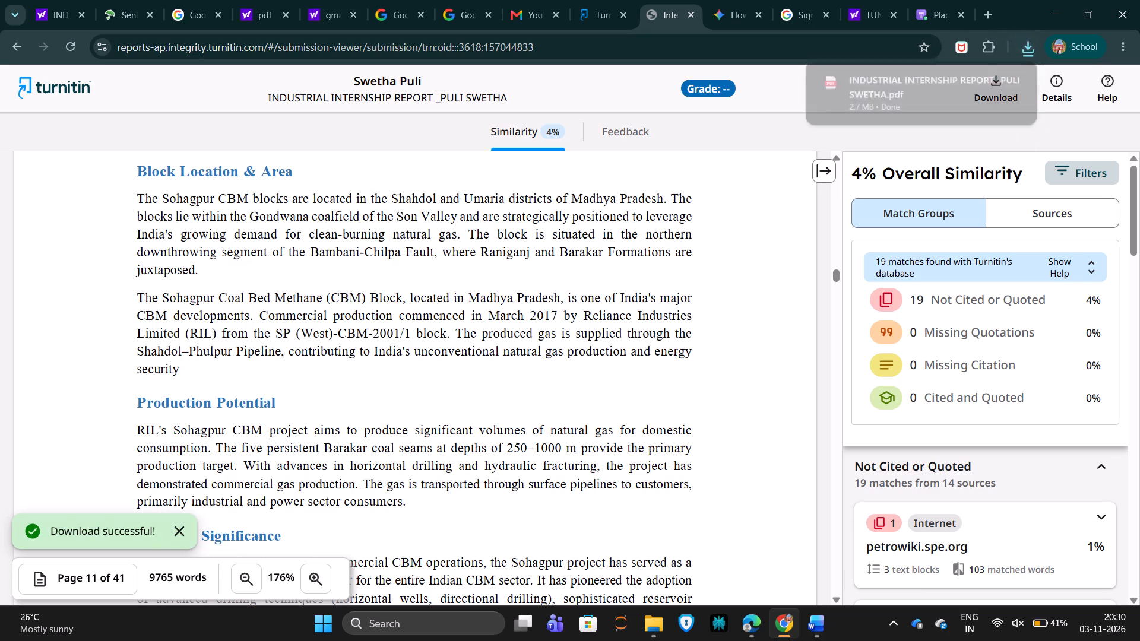
# Open the downloaded similarity report PDF and view its Integrity Overview page.
pyautogui.click(888, 80)
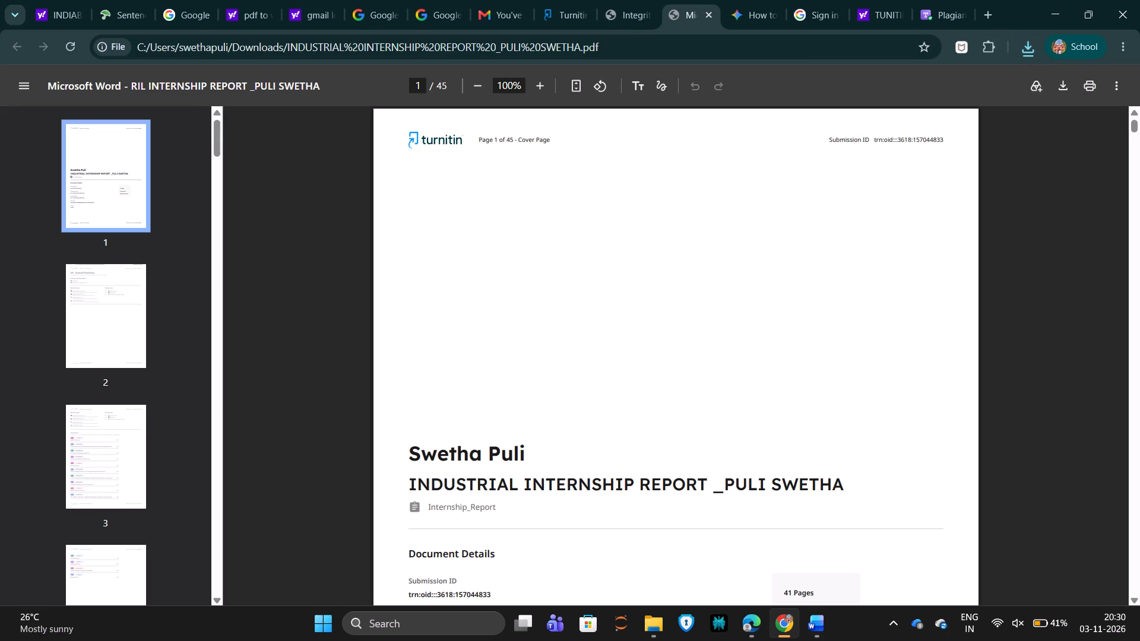
pyautogui.scroll(-6, 619, 293)
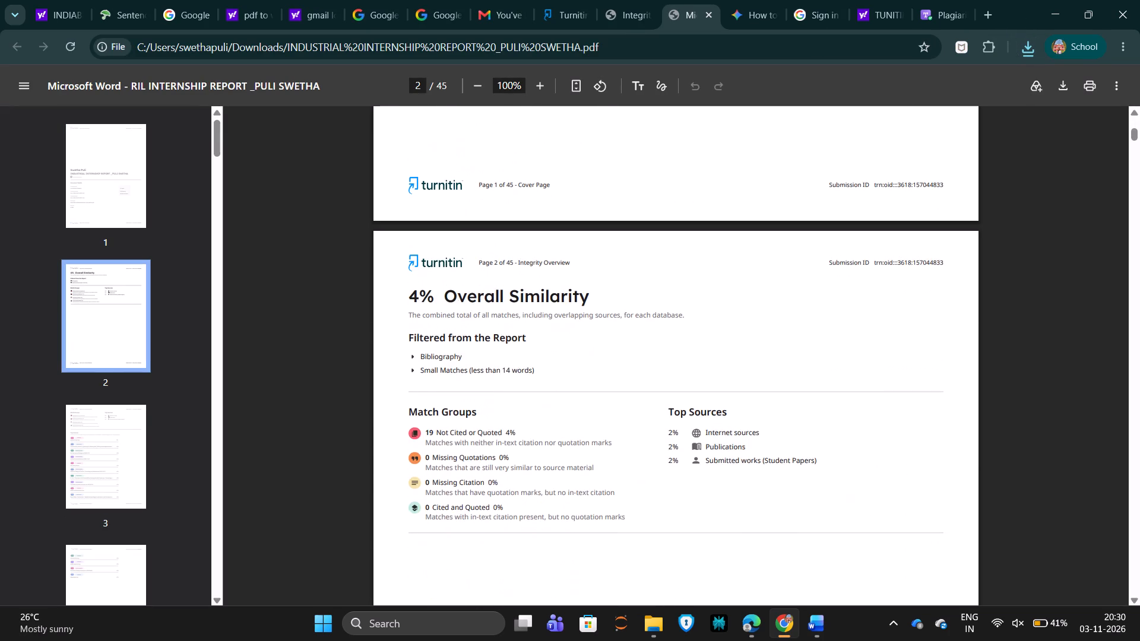
# Read the downloaded report's Integrity Overview on pages 2 to 4, including the match groups and the ranked Top Sources list.
pyautogui.scroll(-6, 552, 382)
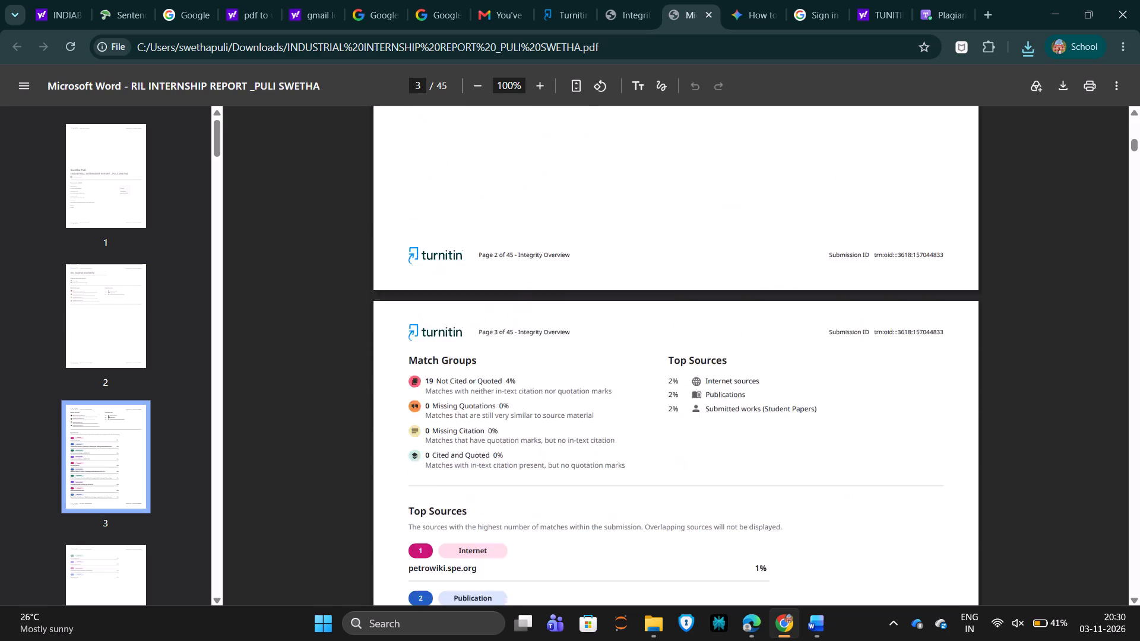
pyautogui.scroll(-9, 552, 382)
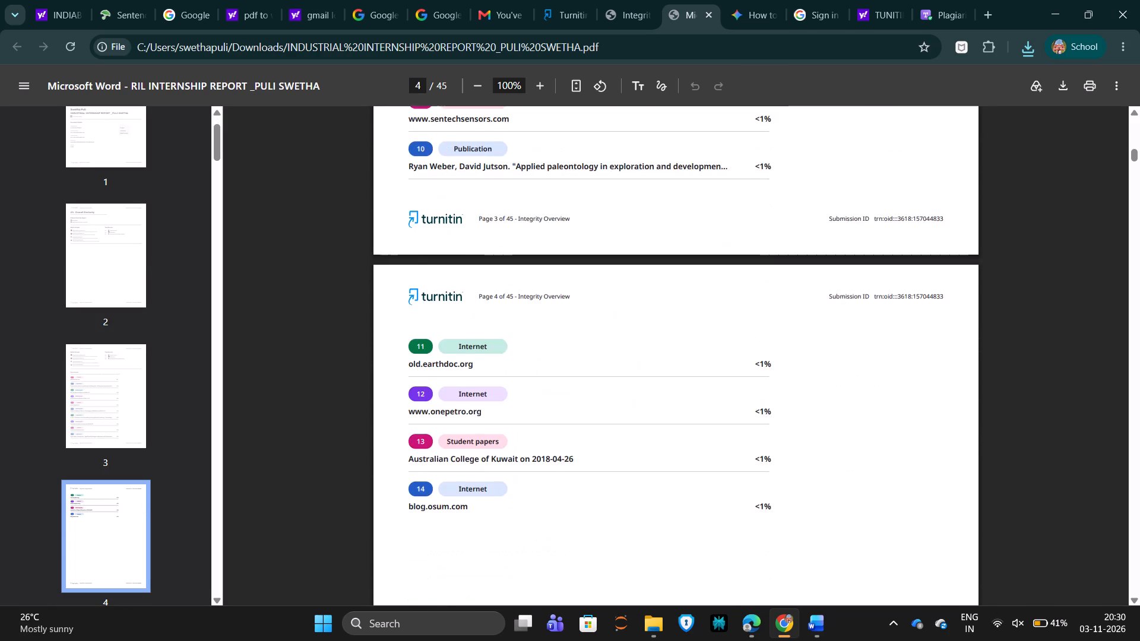
pyautogui.scroll(-3, 552, 382)
pyautogui.scroll(6, 552, 382)
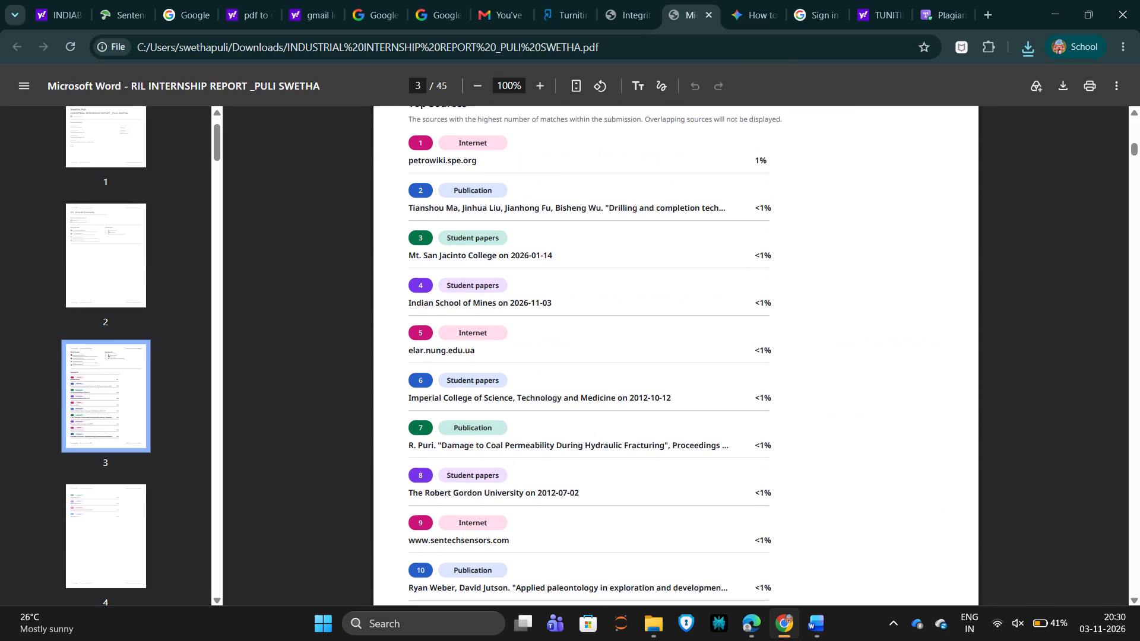
pyautogui.scroll(4, 552, 382)
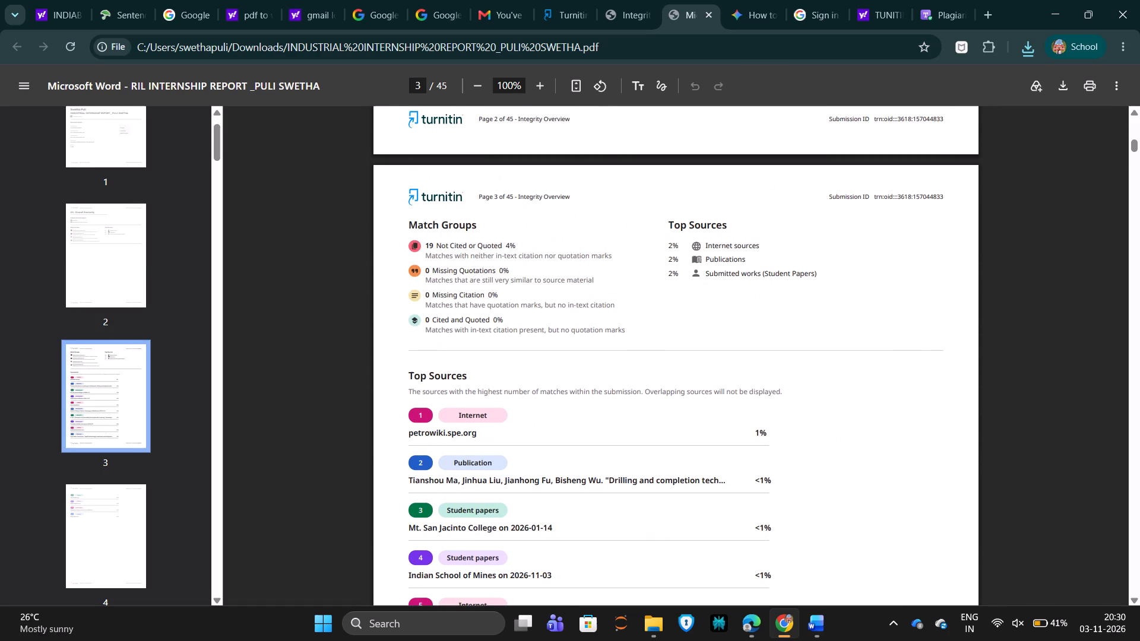
pyautogui.scroll(8, 552, 382)
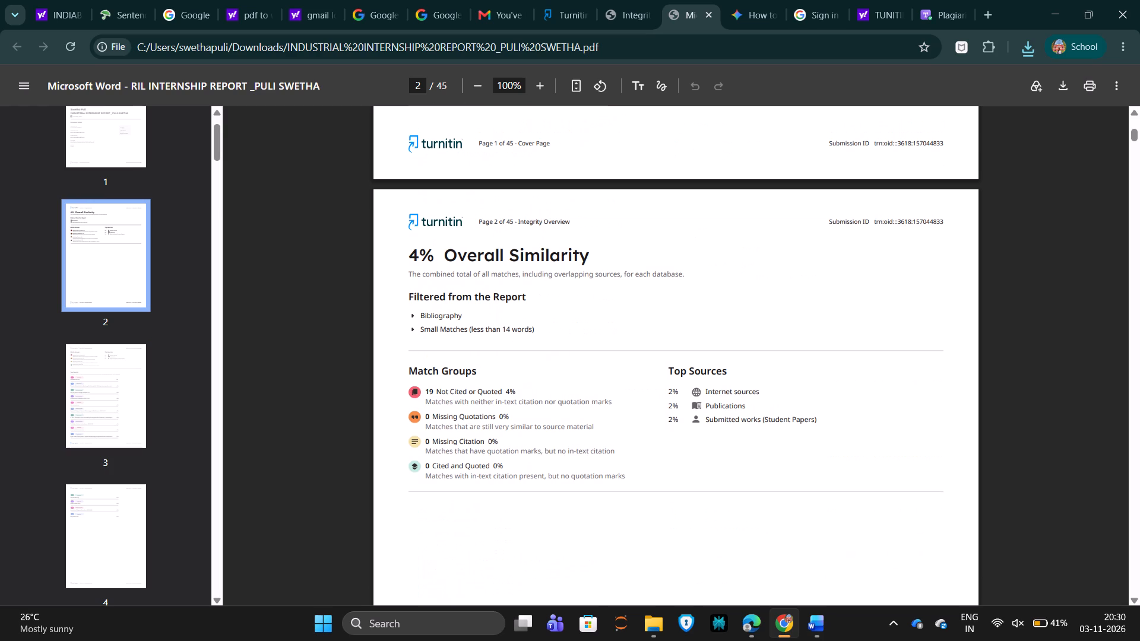
# Check the Document Details on the cover page and examine the page 2 similarity summary at a larger zoom.
pyautogui.scroll(5, 552, 382)
pyautogui.scroll(-1, 552, 382)
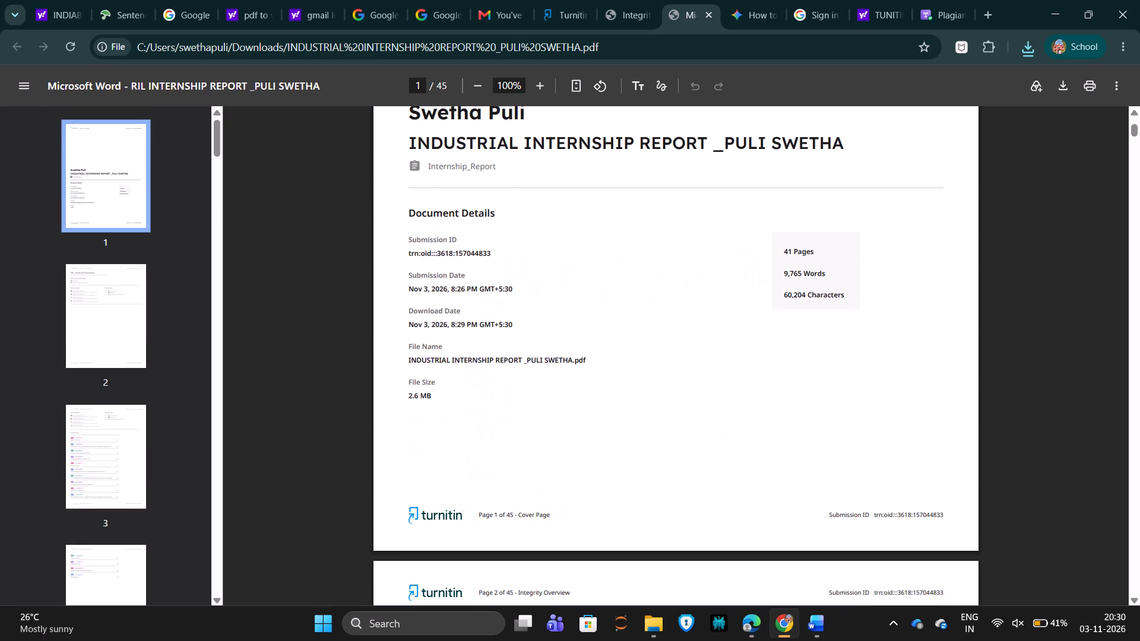
pyautogui.scroll(1, 552, 382)
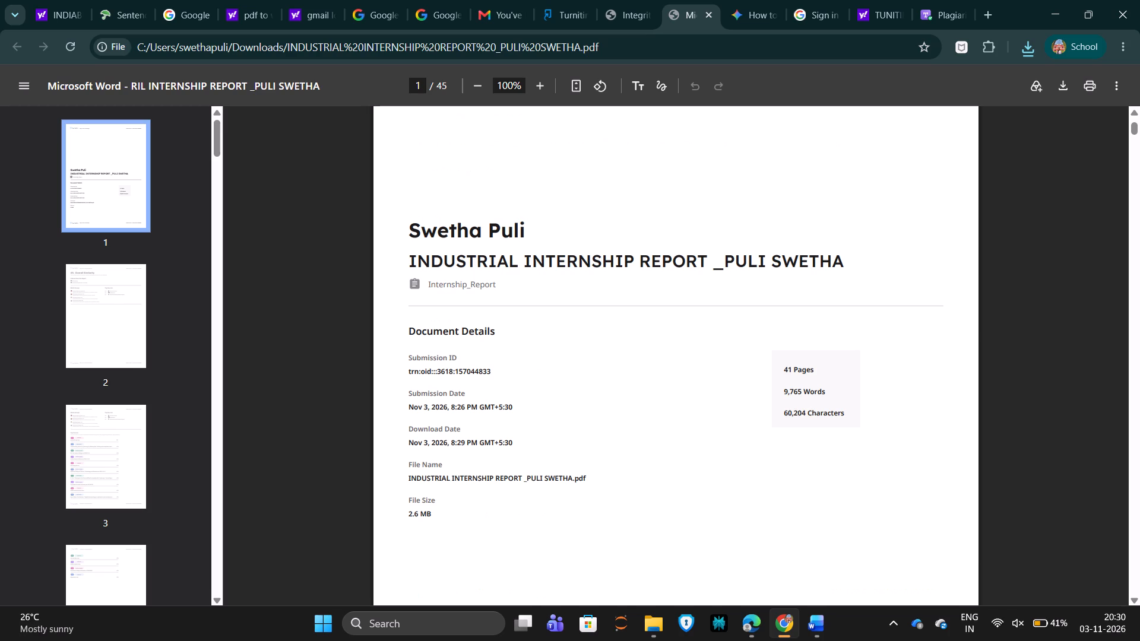
pyautogui.scroll(-5, 488, 293)
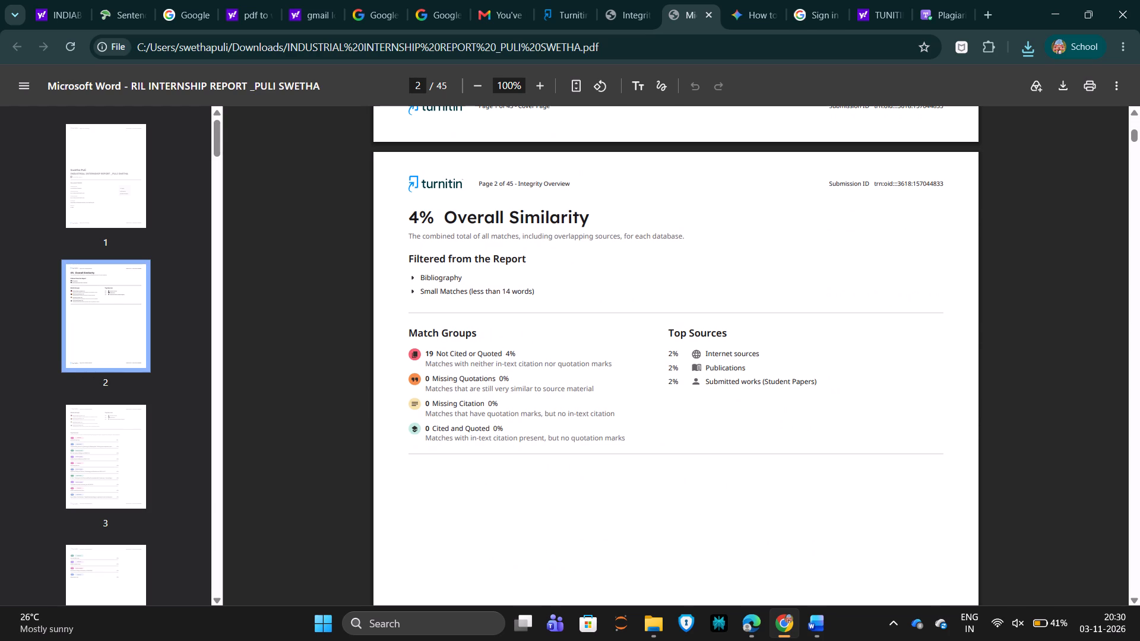
pyautogui.scroll(-2, 540, 404)
pyautogui.scroll(1, 540, 404)
pyautogui.scroll(-3, 540, 404)
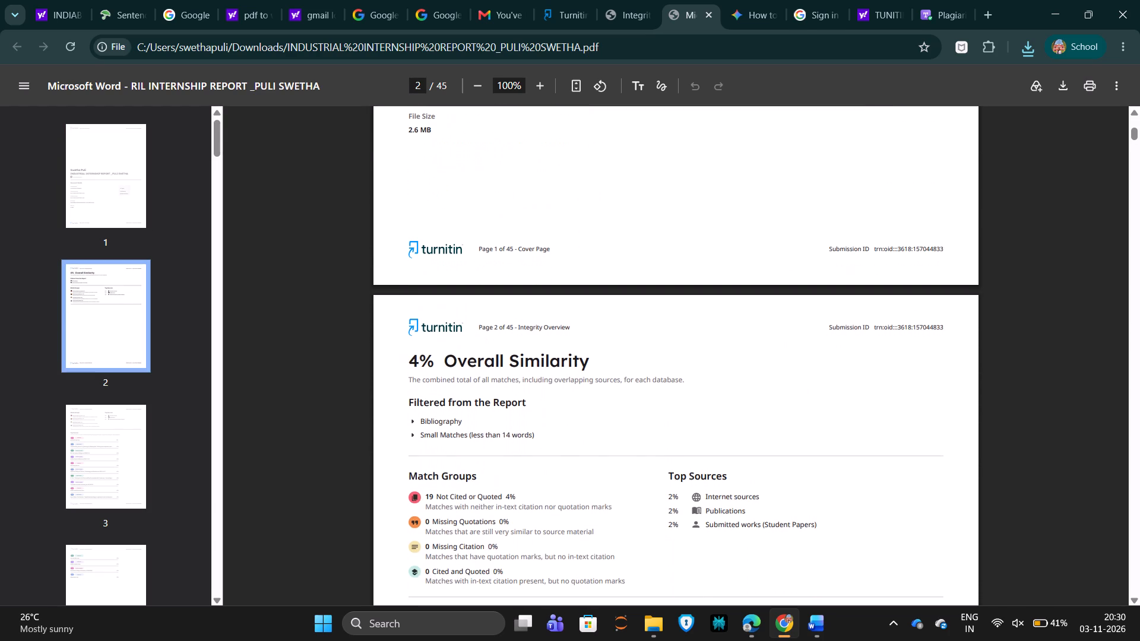
pyautogui.hscroll(1, 365, 462)
pyautogui.scroll(-1, 365, 462)
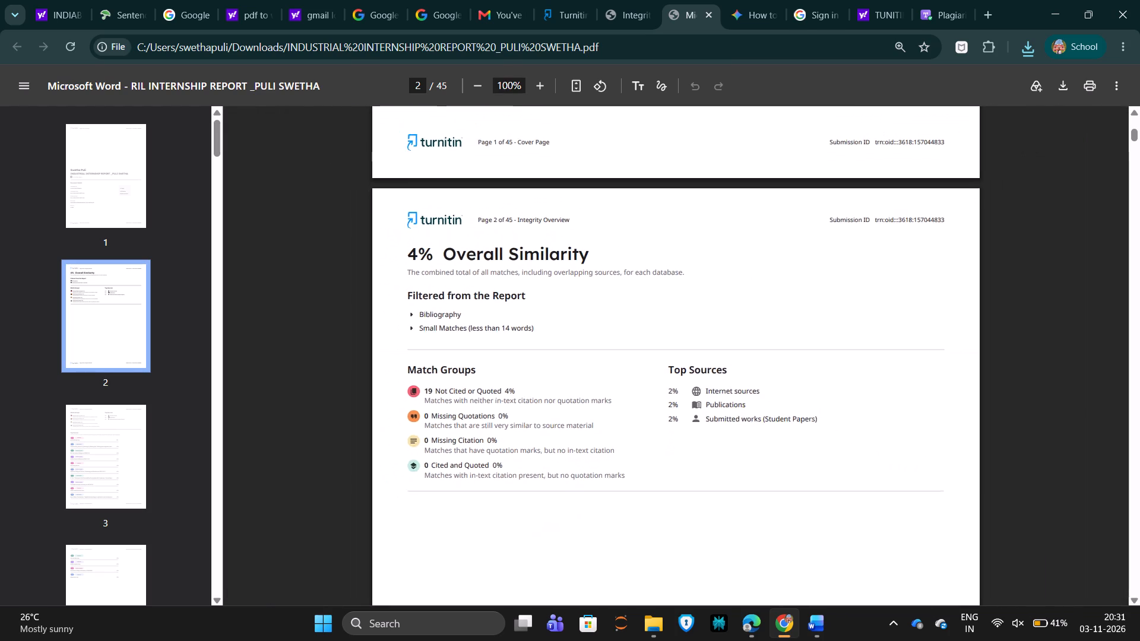
pyautogui.scroll(-2, 438, 338)
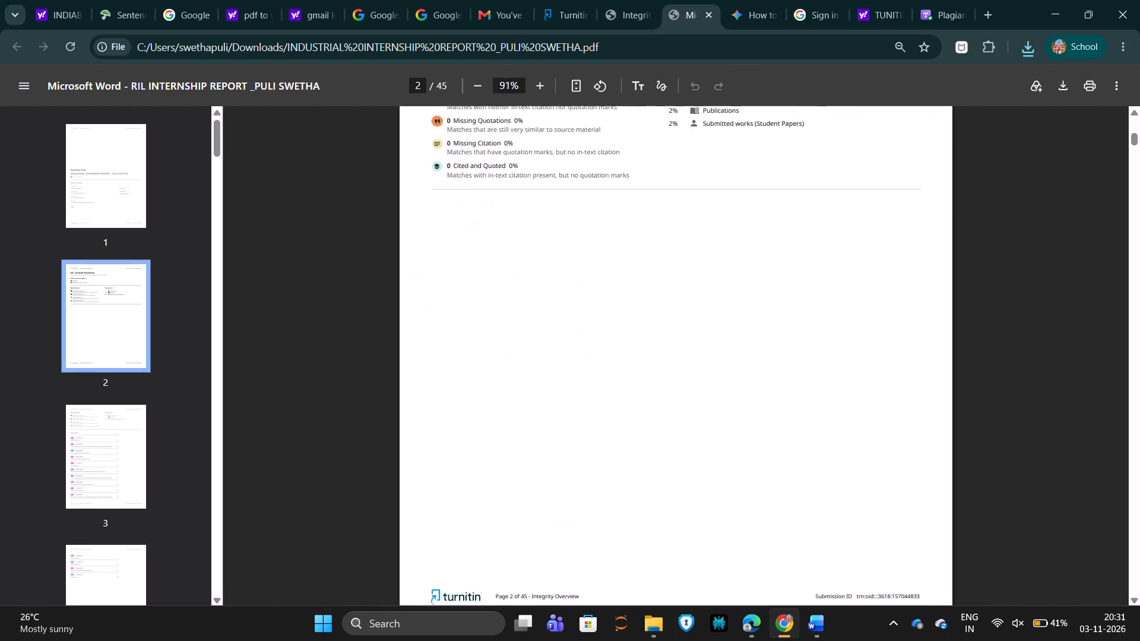
pyautogui.scroll(1, 438, 338)
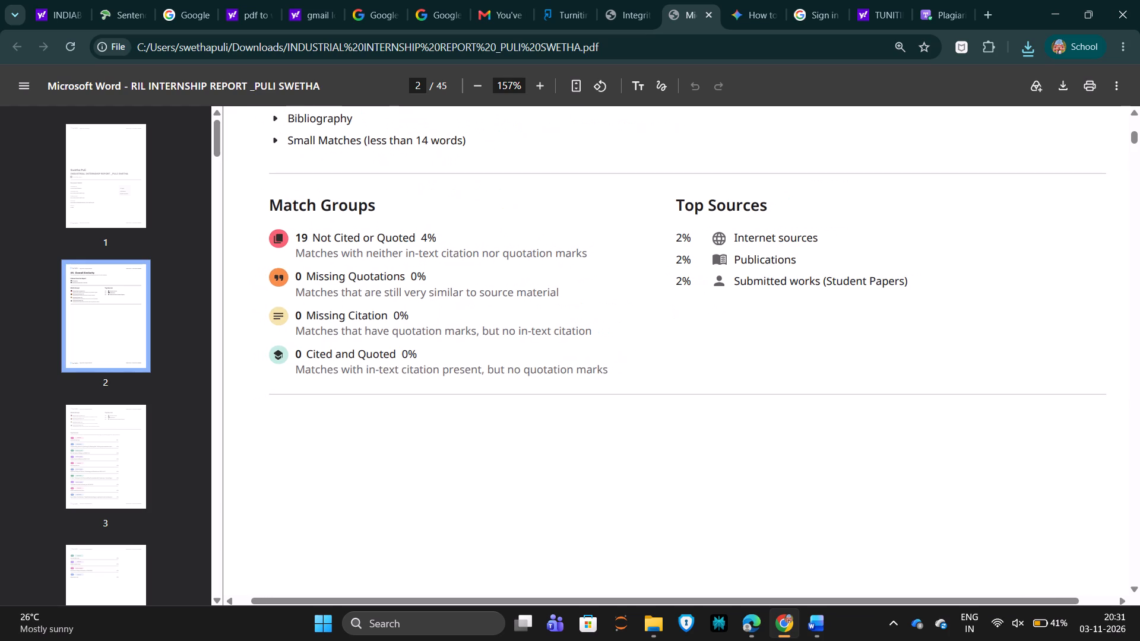
pyautogui.scroll(1, 438, 338)
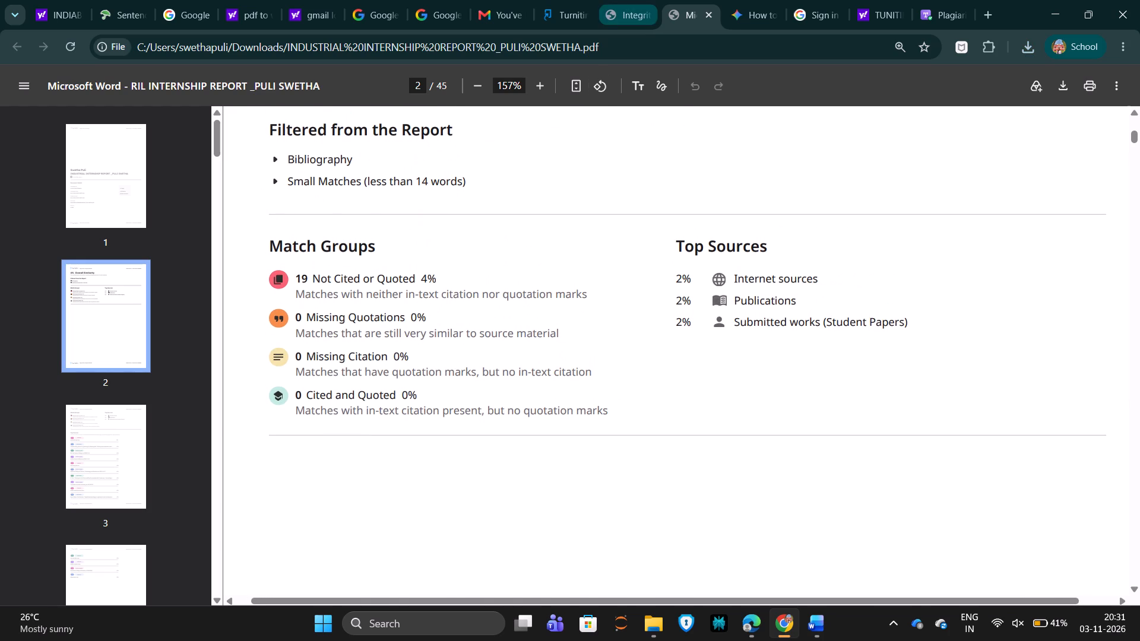
# Return to the internship report's Turnitin similarity viewer and apply the filters with Exclude small matches turned off.
pyautogui.click(634, 7)
pyautogui.click(696, 0)
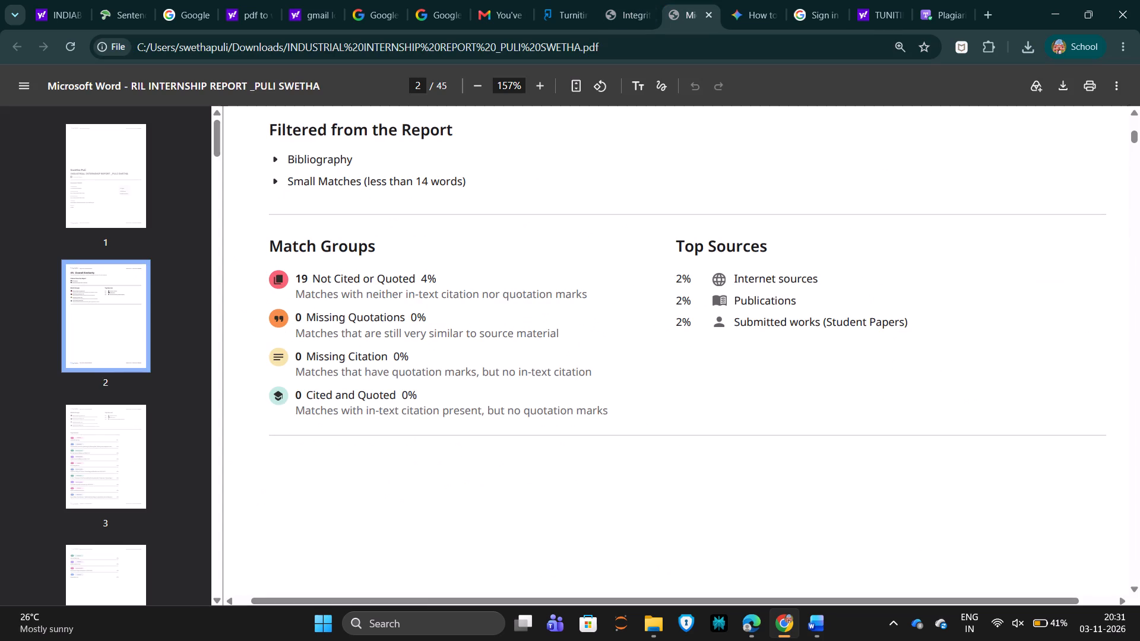
pyautogui.click(573, 7)
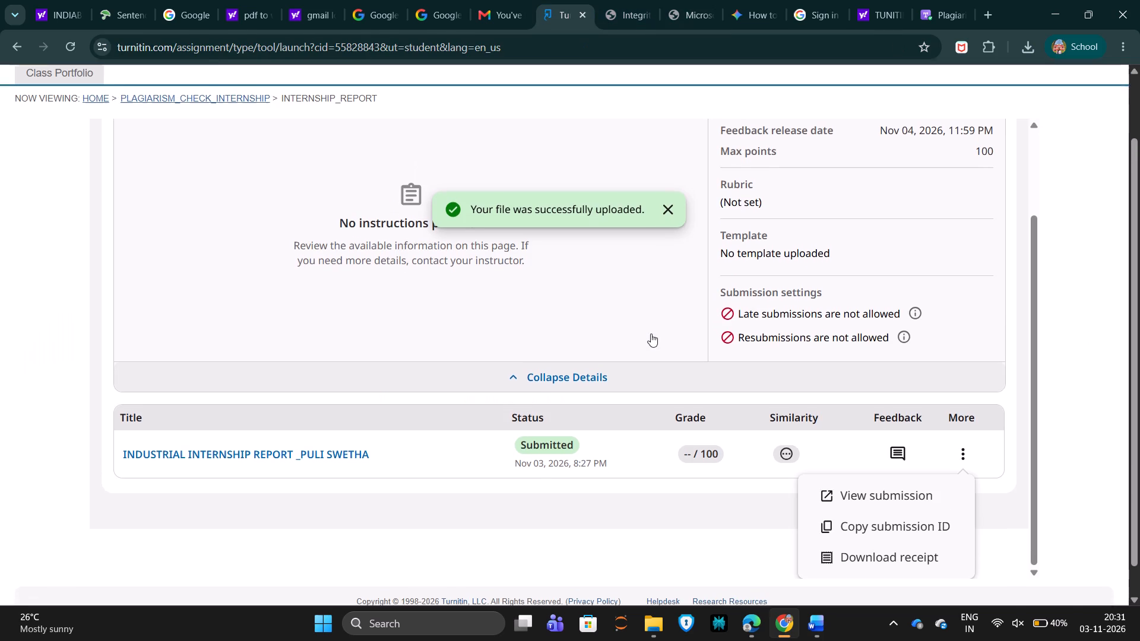
pyautogui.scroll(1, 651, 334)
pyautogui.click(614, 14)
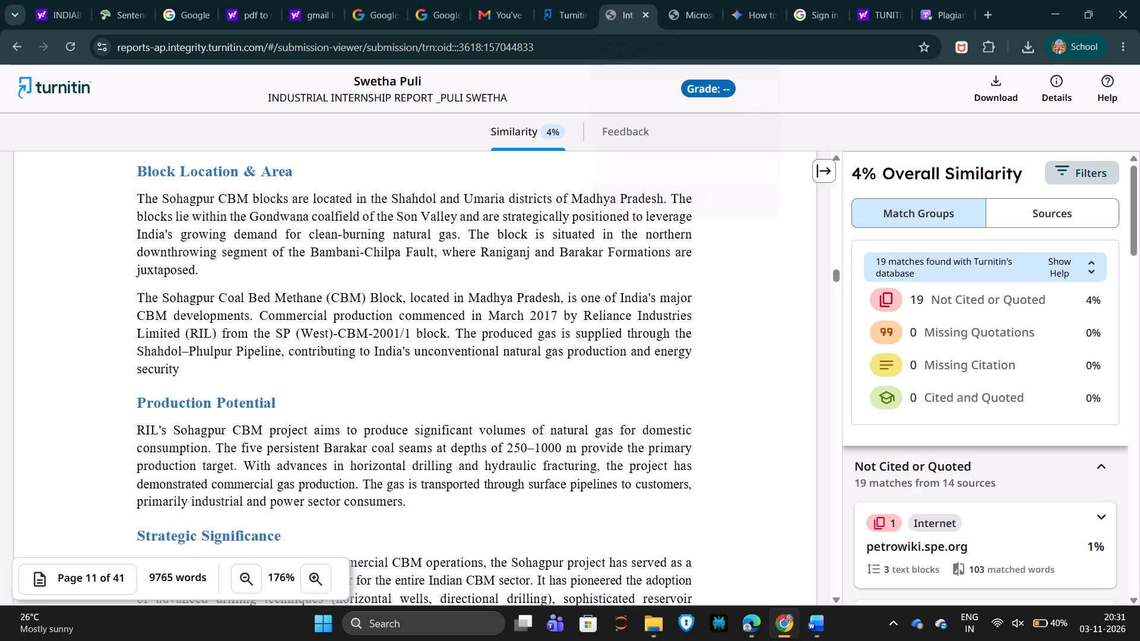
pyautogui.scroll(-2, 528, 242)
pyautogui.scroll(-3, 922, 359)
pyautogui.scroll(4, 922, 359)
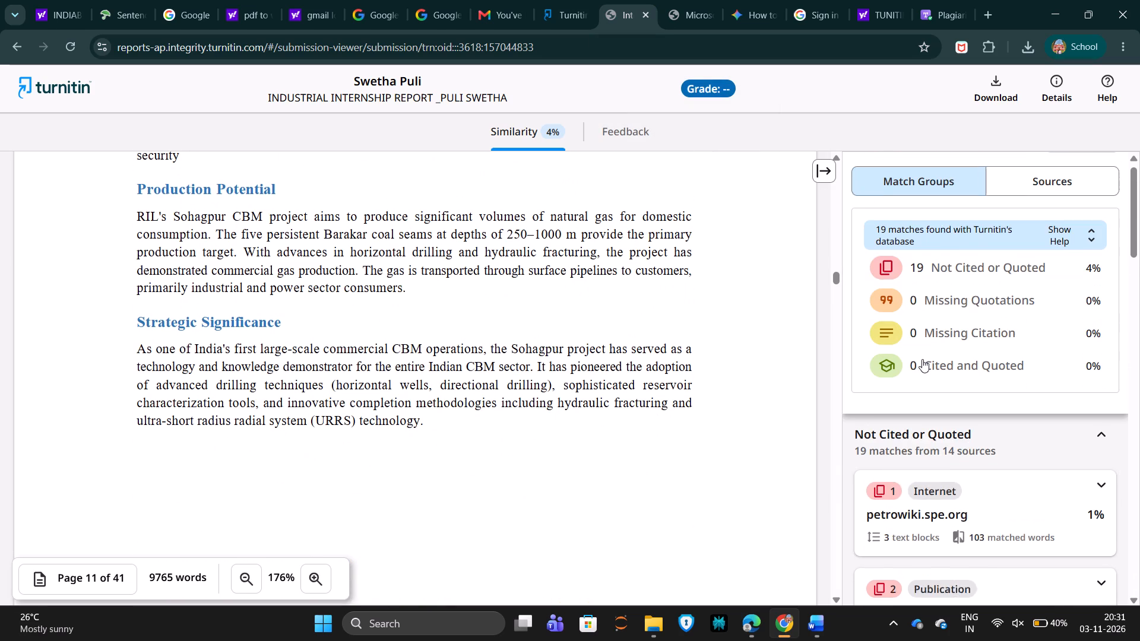
pyautogui.click(1075, 177)
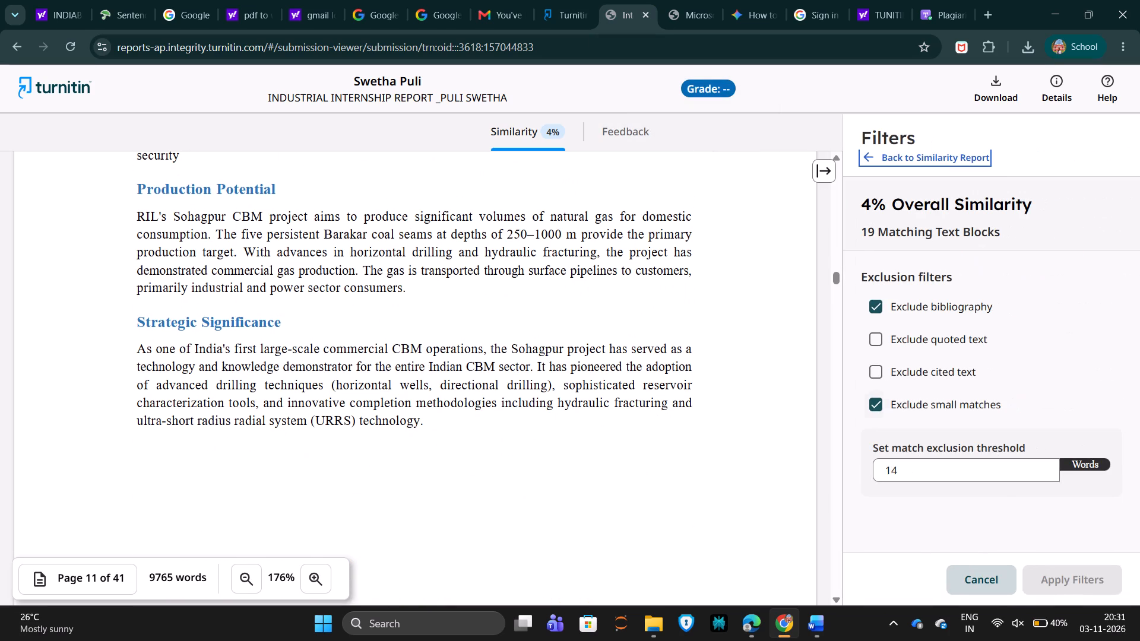
pyautogui.scroll(-1, 974, 433)
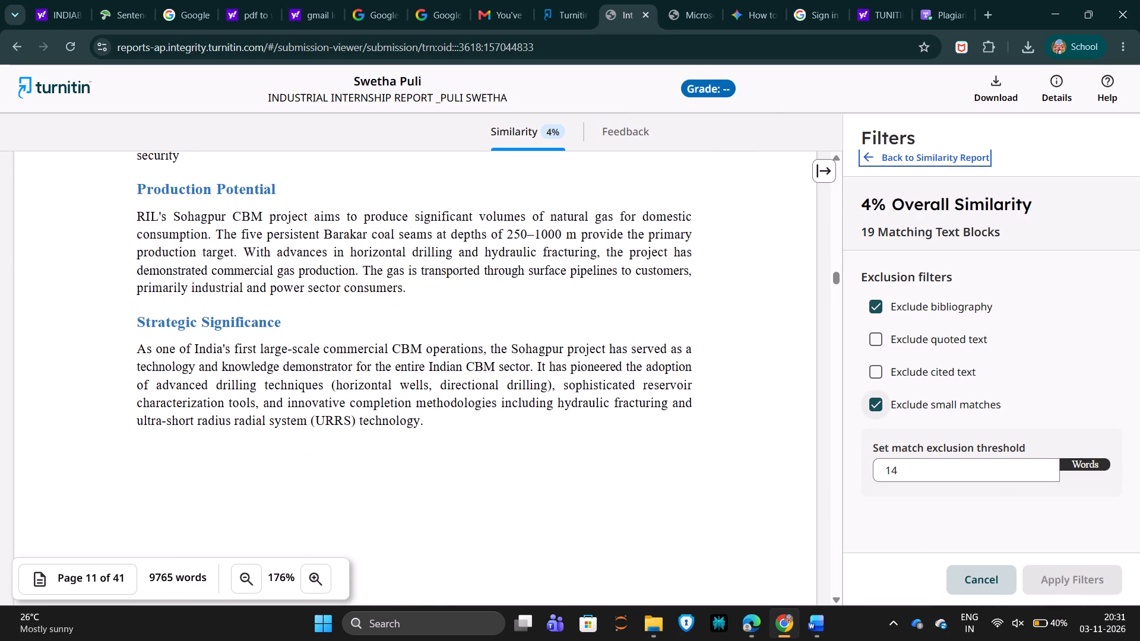
pyautogui.click(877, 402)
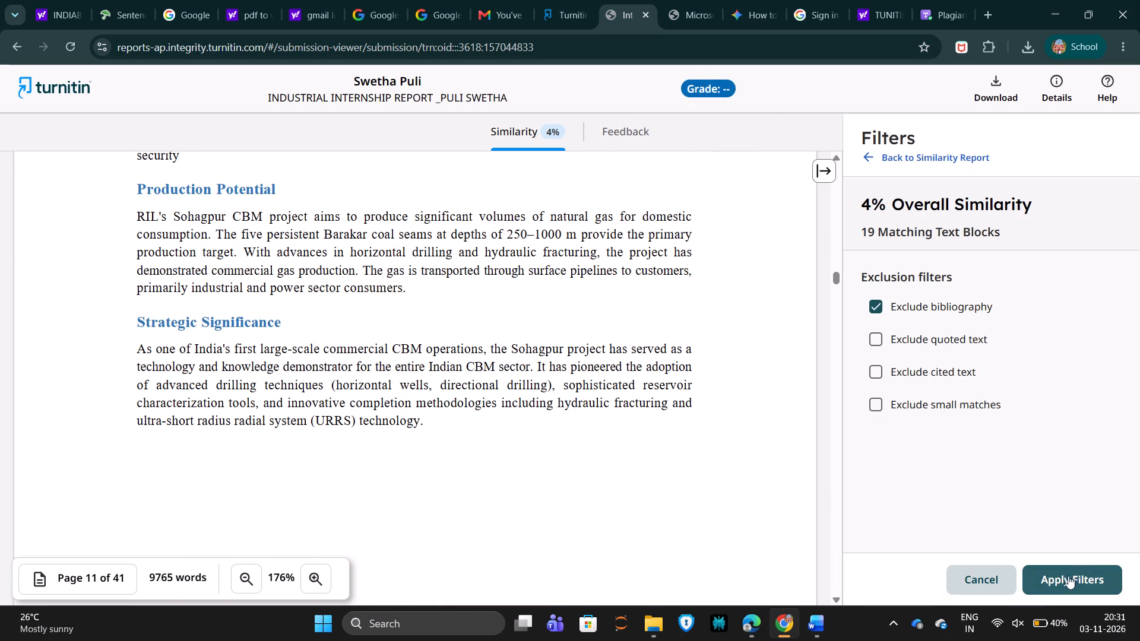
pyautogui.click(1068, 577)
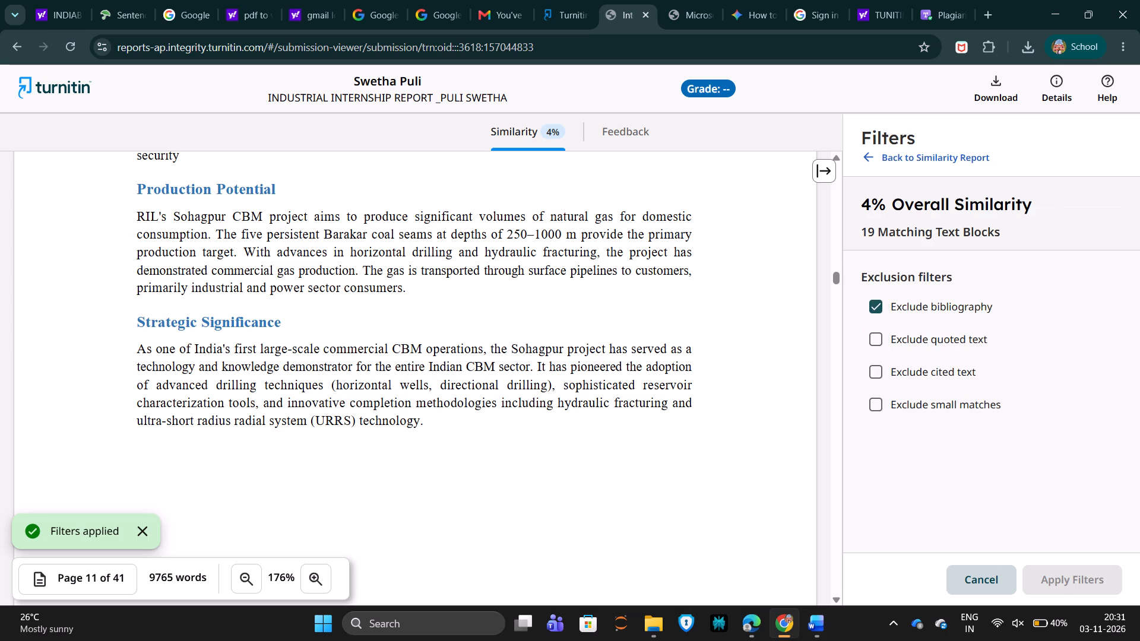
# Examine the highlighted matches in the methane sections around pages 9 and 10, and the Not Cited or Quoted source list.
pyautogui.scroll(6, 522, 461)
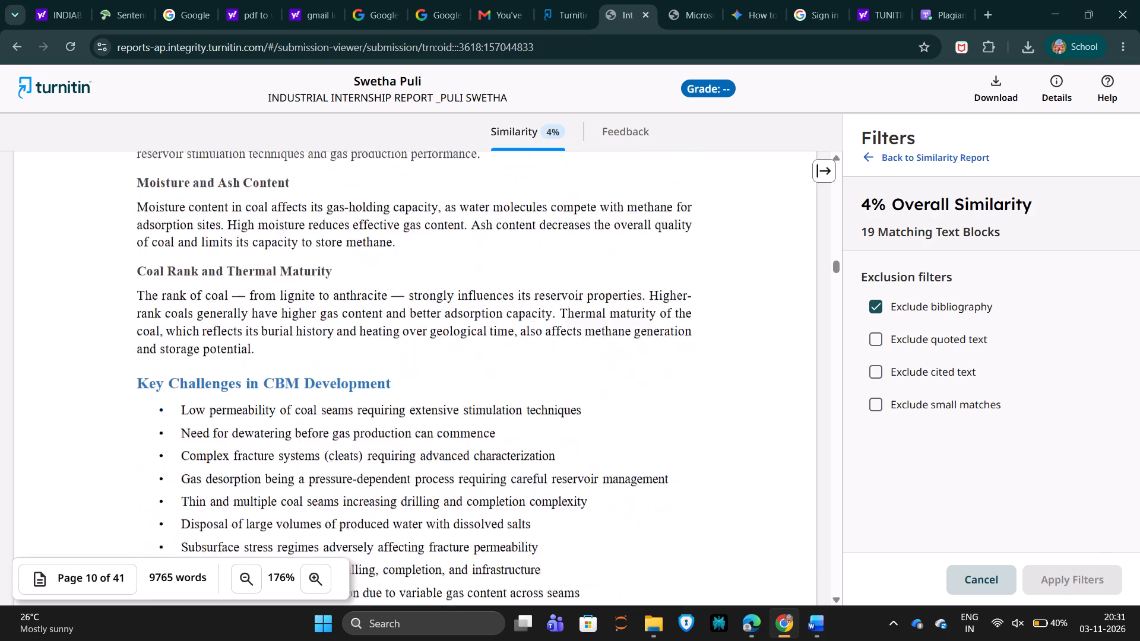
pyautogui.scroll(3, 522, 461)
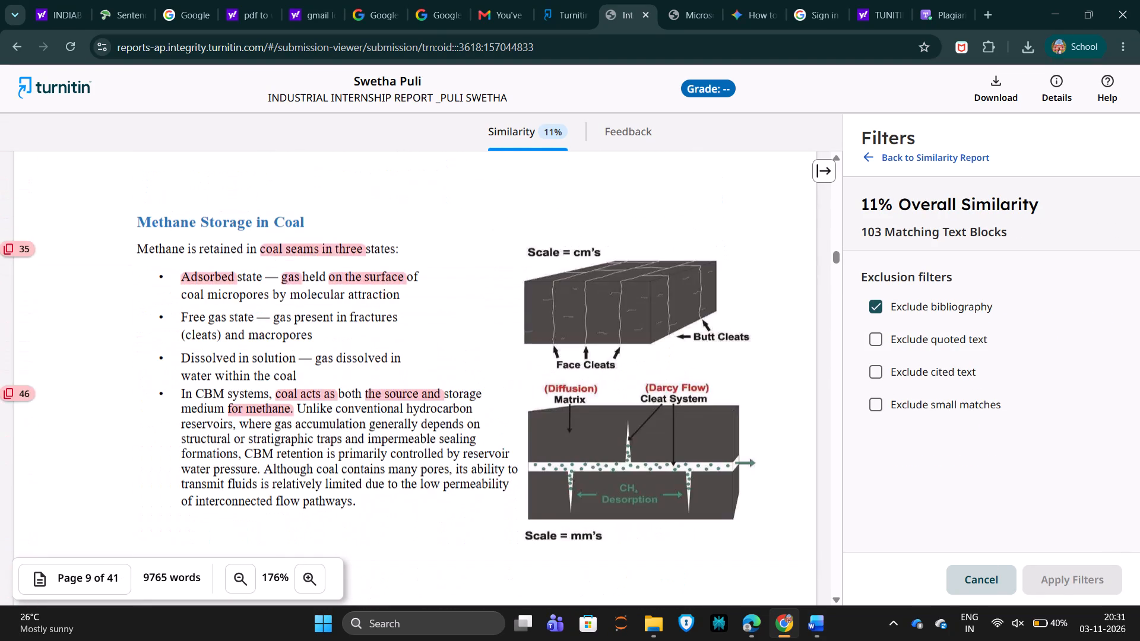
pyautogui.scroll(-2, 522, 461)
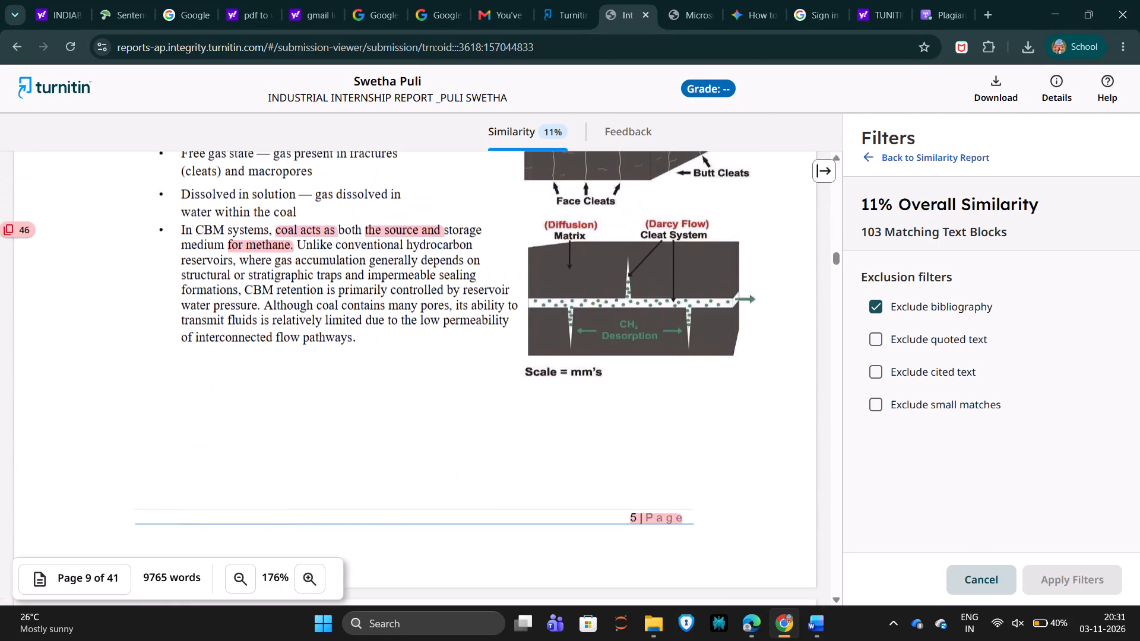
pyautogui.scroll(3, 522, 461)
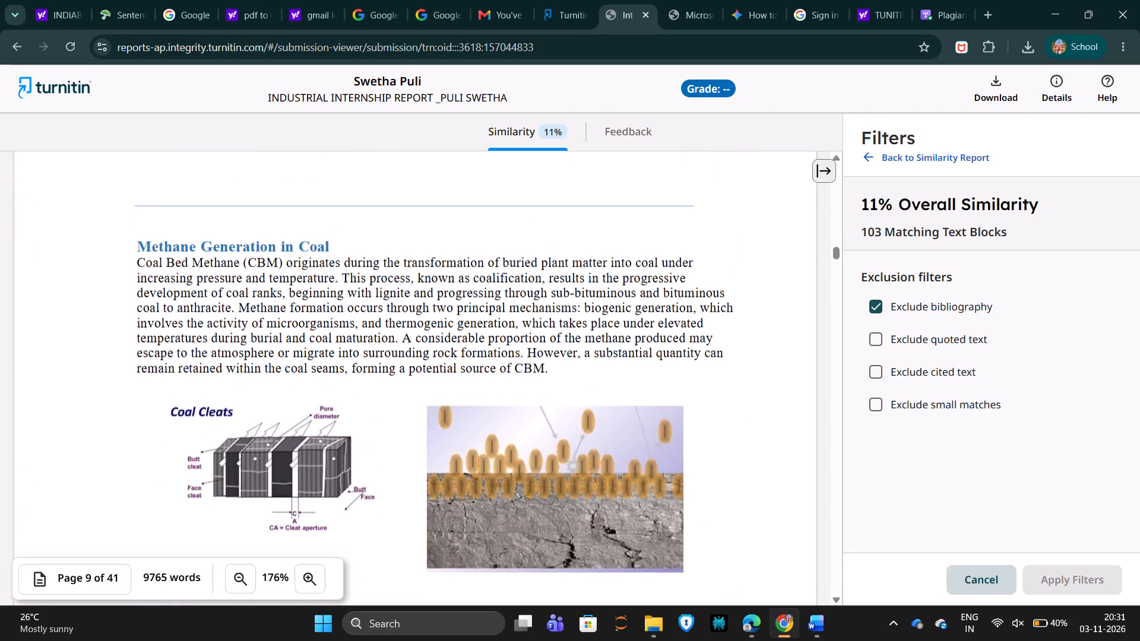
pyautogui.click(870, 156)
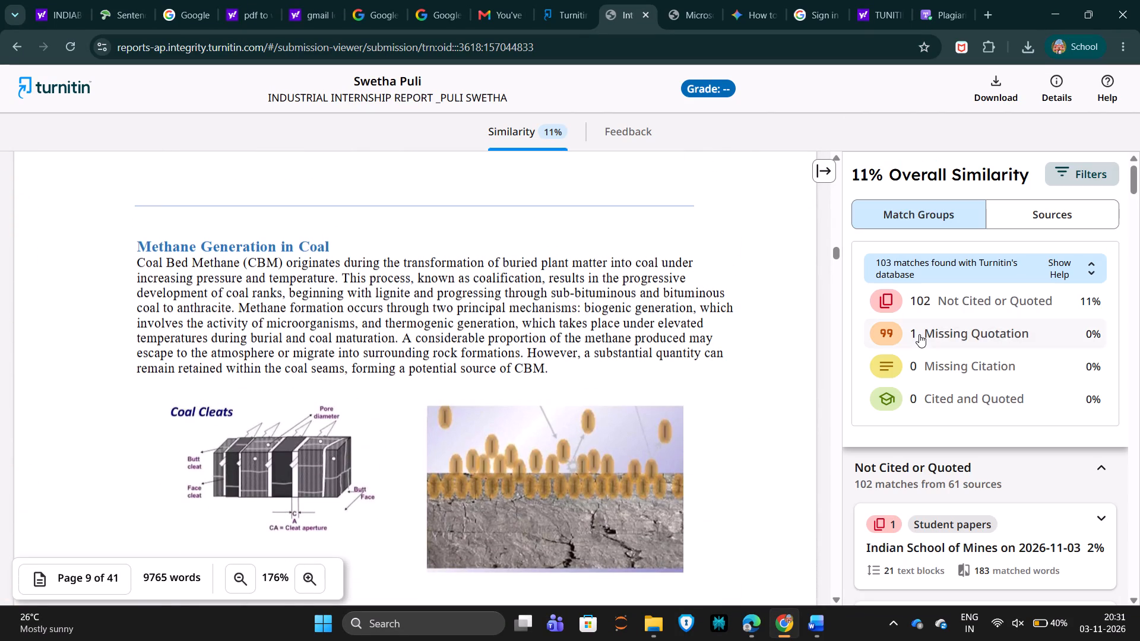
pyautogui.scroll(-2, 919, 334)
pyautogui.scroll(-1, 954, 420)
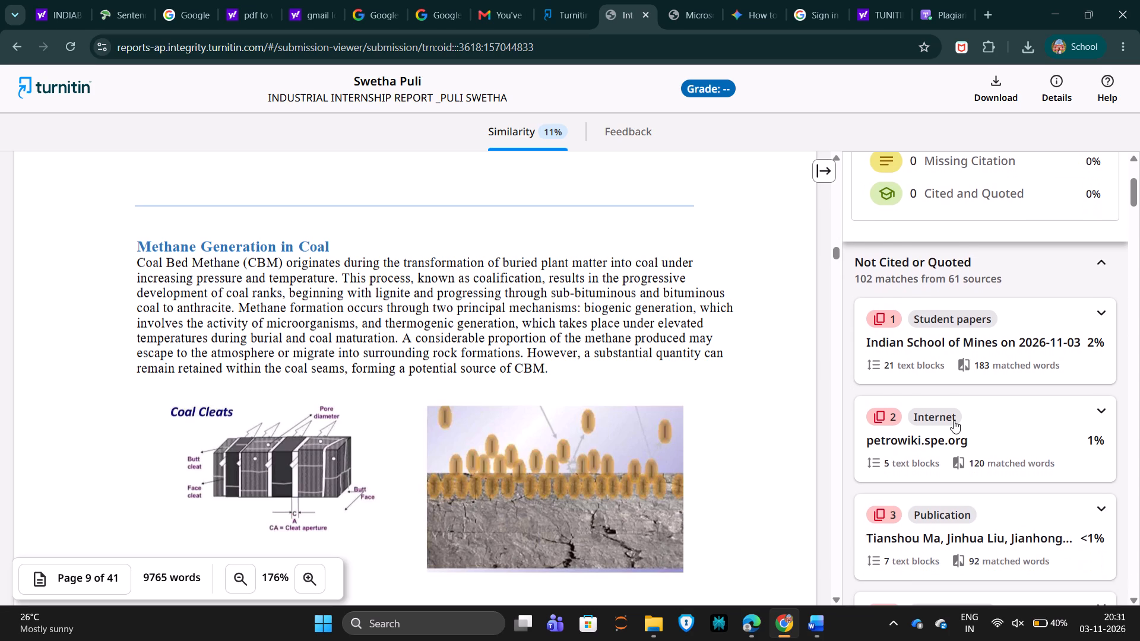
# Exclude the first five matches attributed to the Indian School of Mines student paper source, one after another.
pyautogui.click(1097, 314)
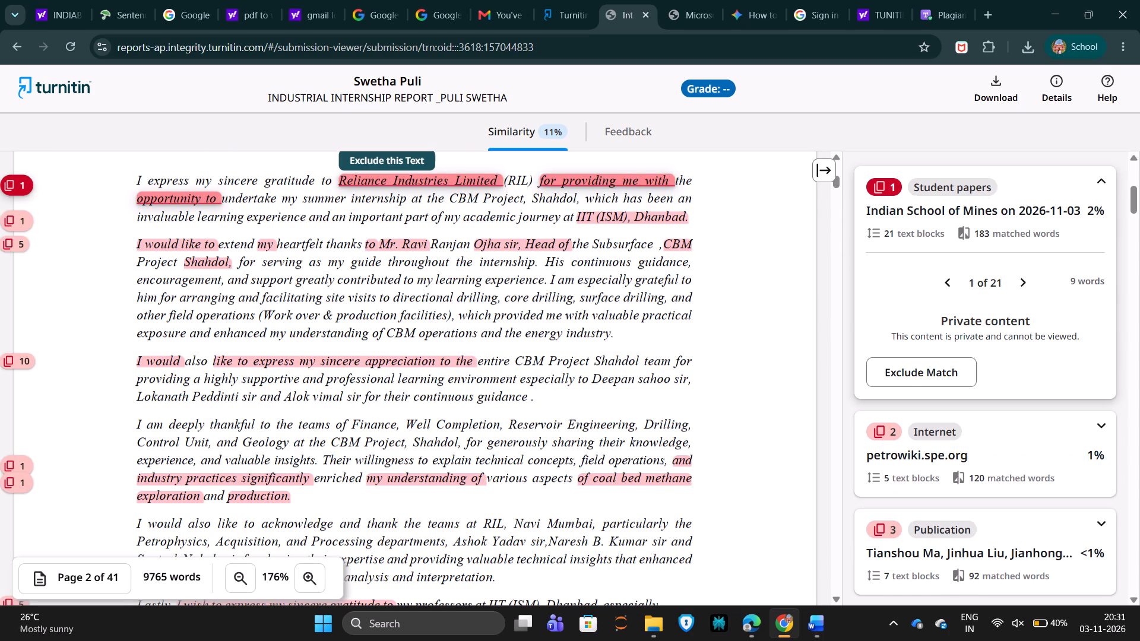
pyautogui.click(901, 371)
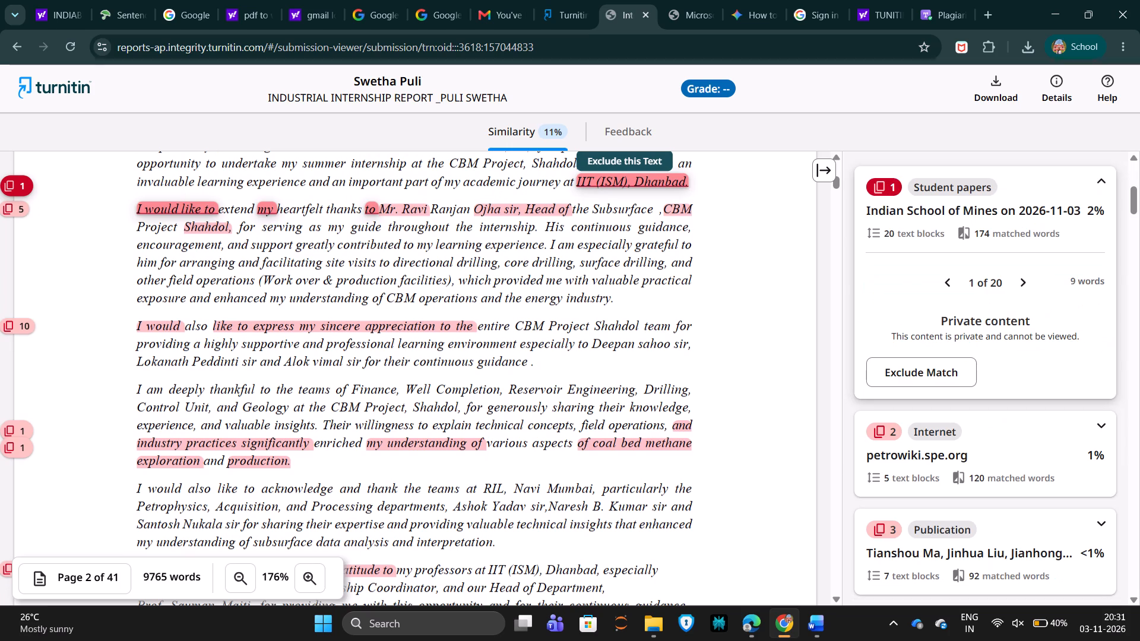
pyautogui.click(938, 376)
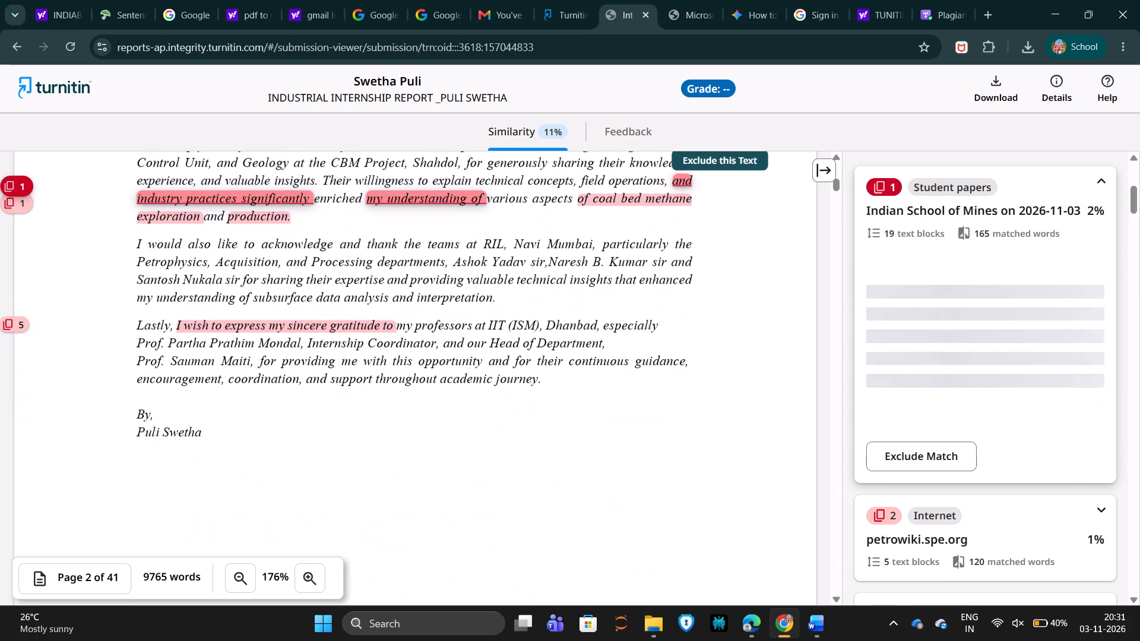
pyautogui.scroll(1, 961, 291)
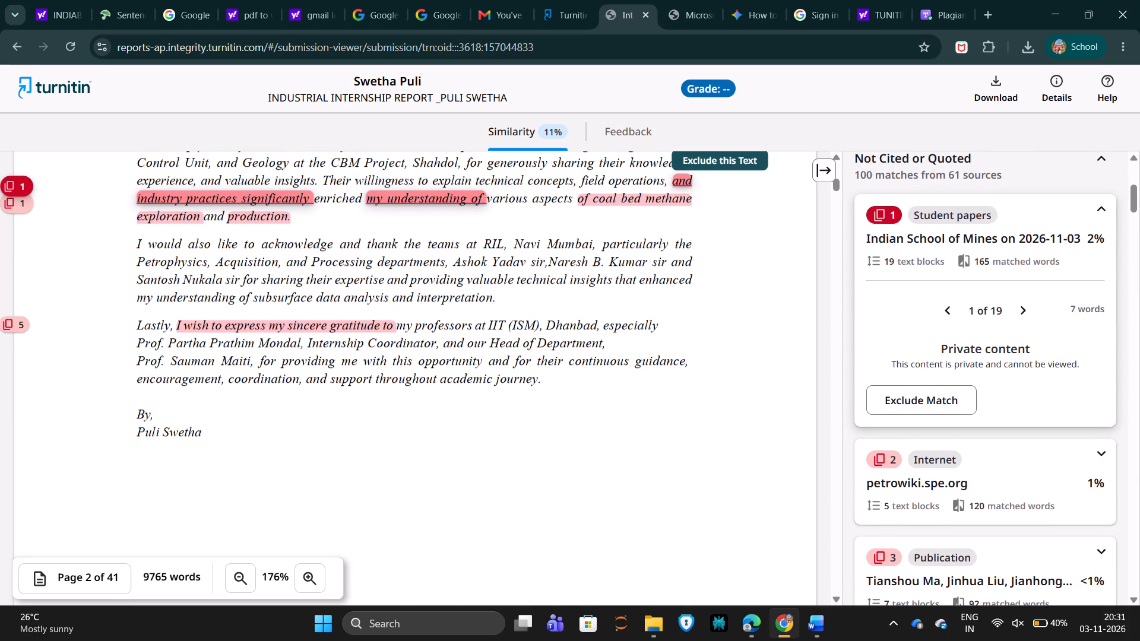
pyautogui.click(938, 402)
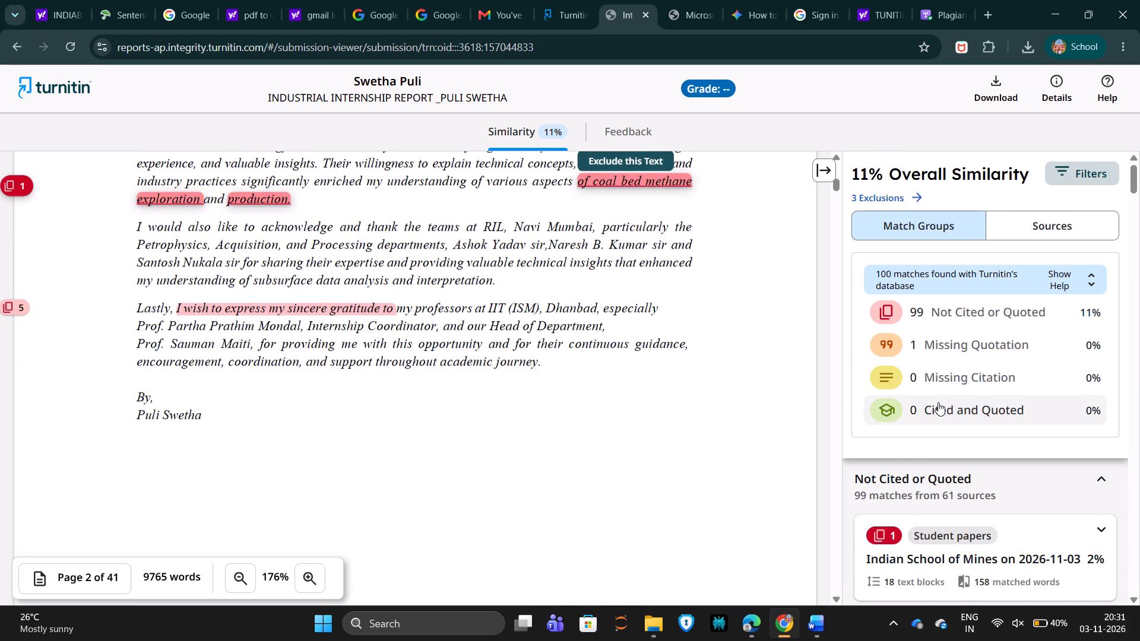
pyautogui.click(900, 377)
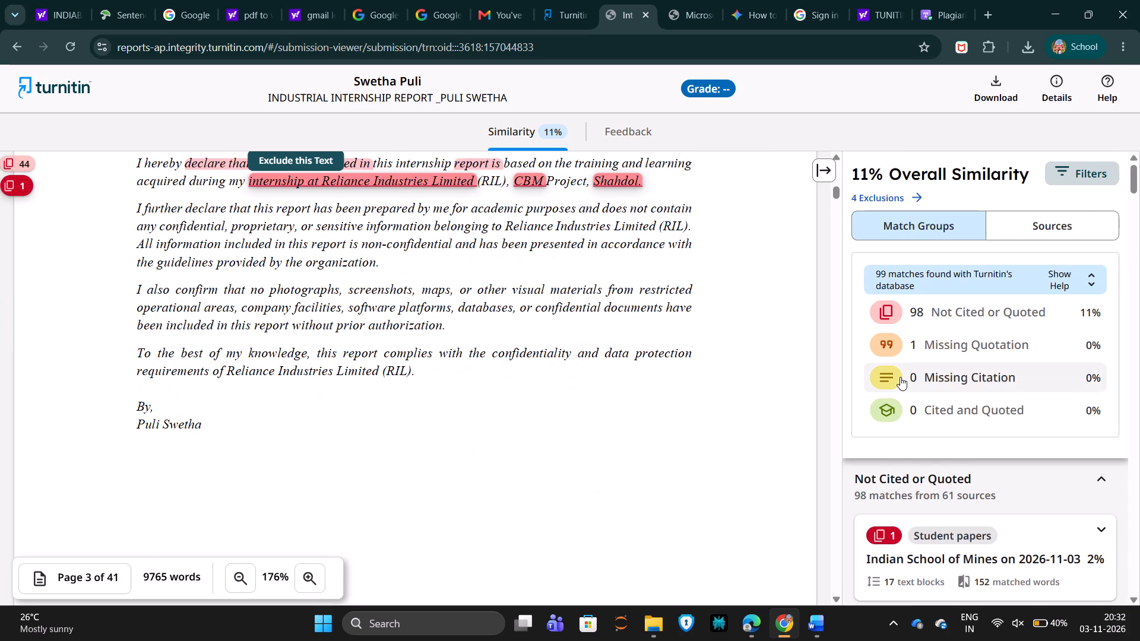
pyautogui.click(900, 373)
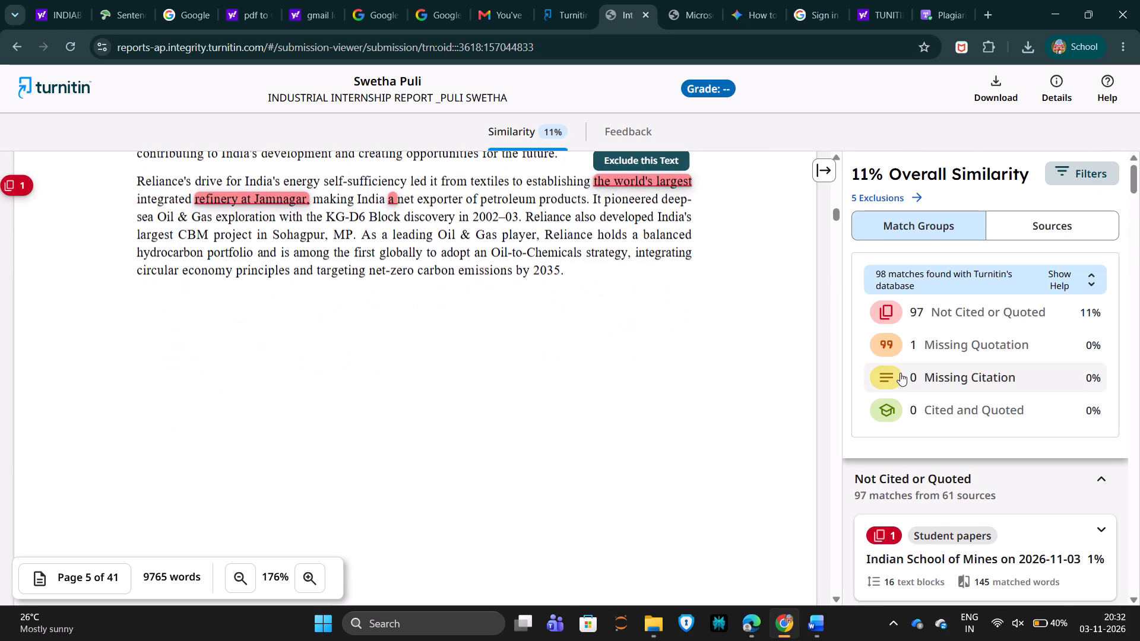
pyautogui.scroll(1, 467, 368)
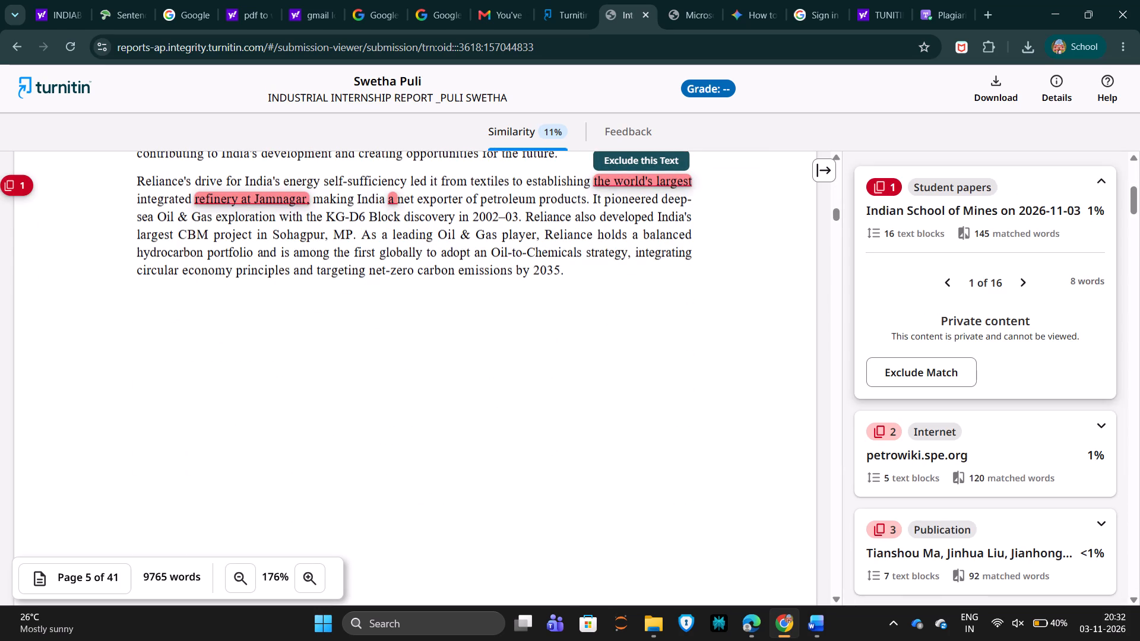
# Exclude the Indian School of Mines matches on the Jamnagar refinery text, the Coal Bed Methane introduction and the Reliance Industries Limited heading.
pyautogui.scroll(1, 467, 368)
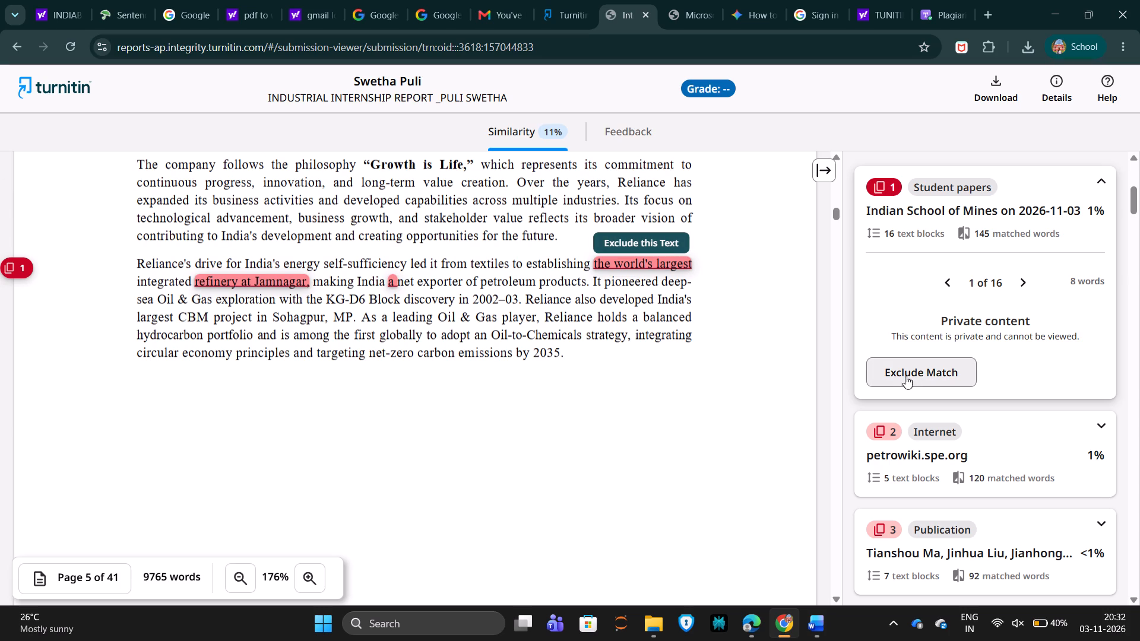
pyautogui.click(905, 370)
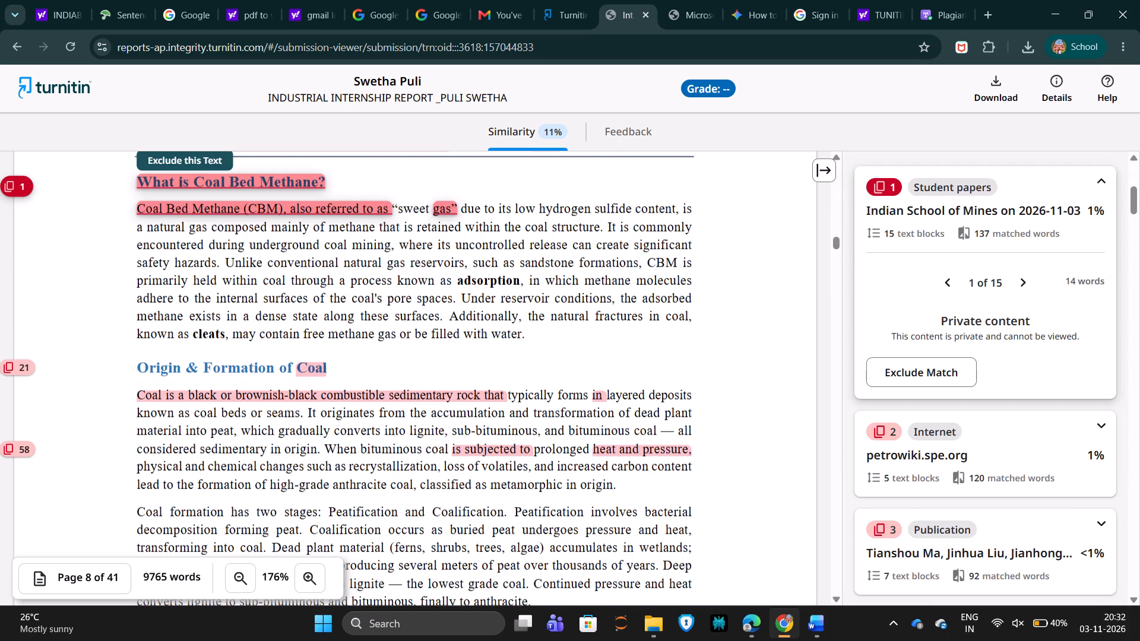
pyautogui.scroll(1, 1030, 391)
pyautogui.scroll(-1, 1030, 391)
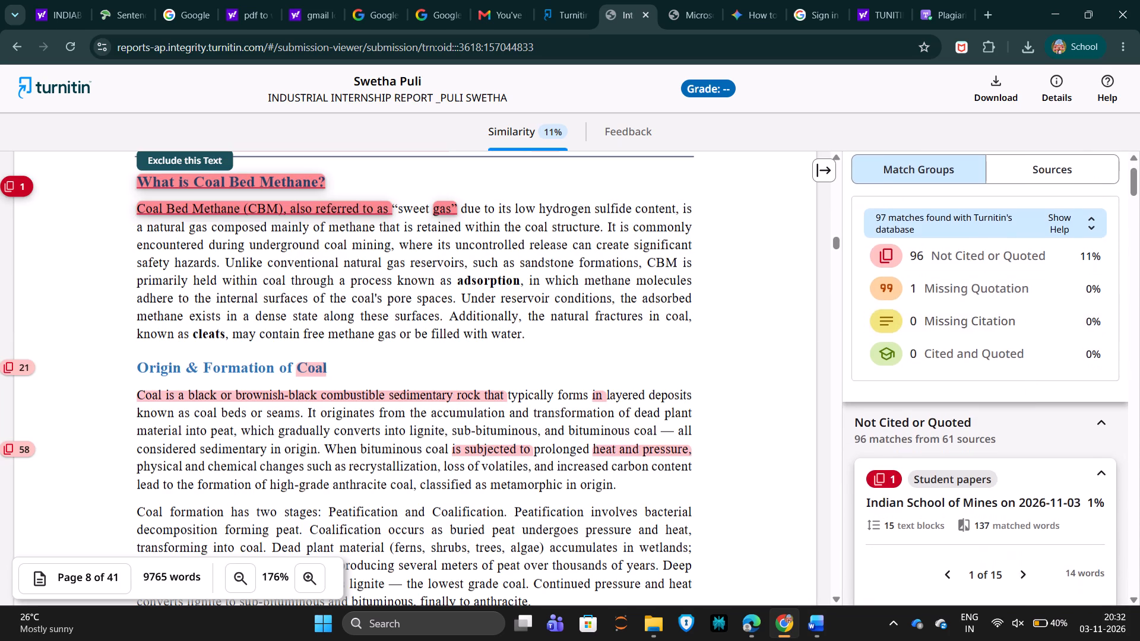
pyautogui.scroll(-2, 976, 418)
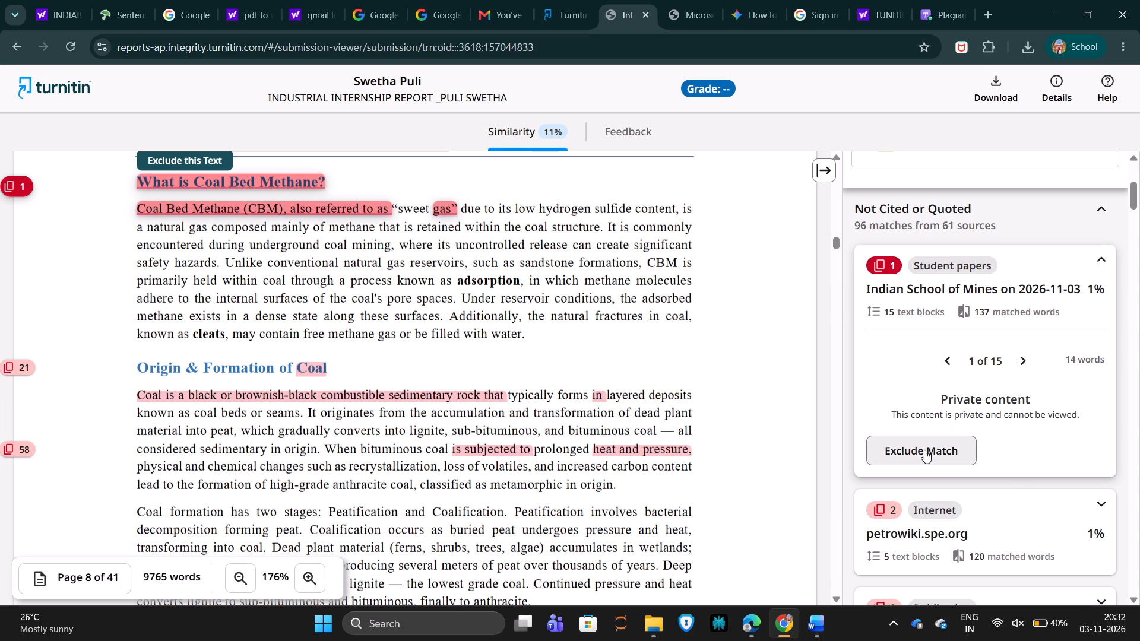
pyautogui.click(924, 450)
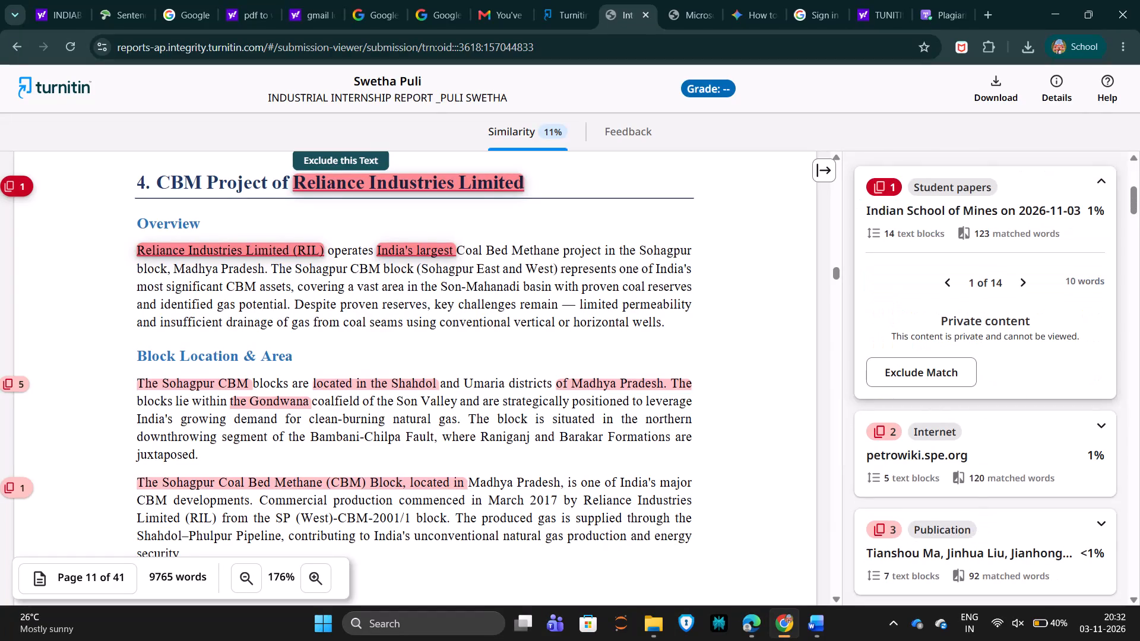
pyautogui.scroll(1, 932, 389)
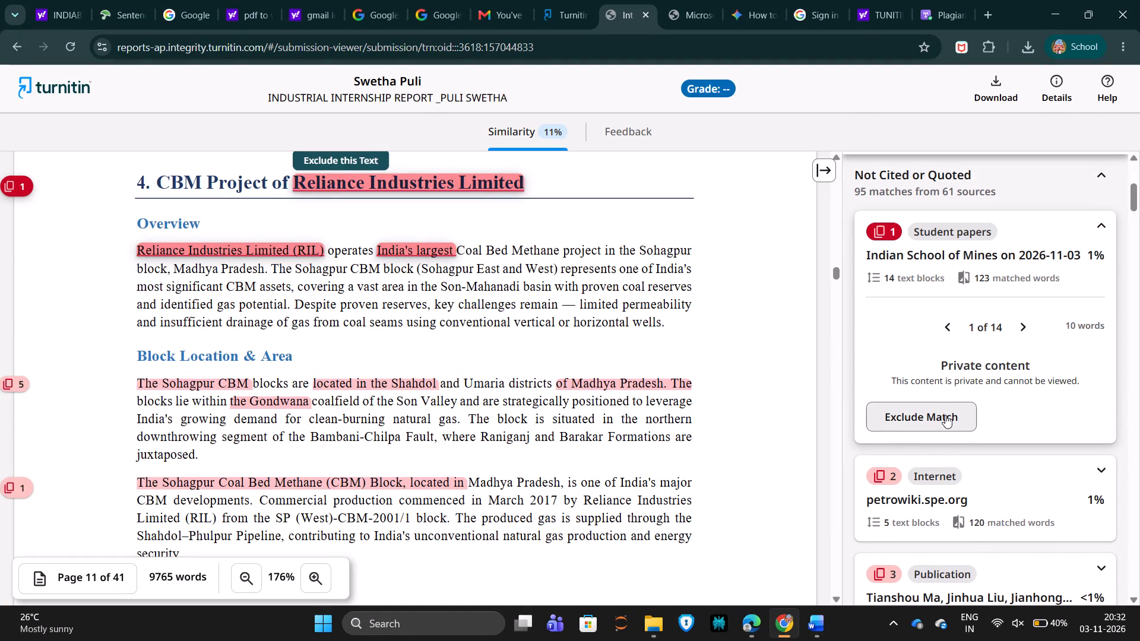
pyautogui.click(945, 415)
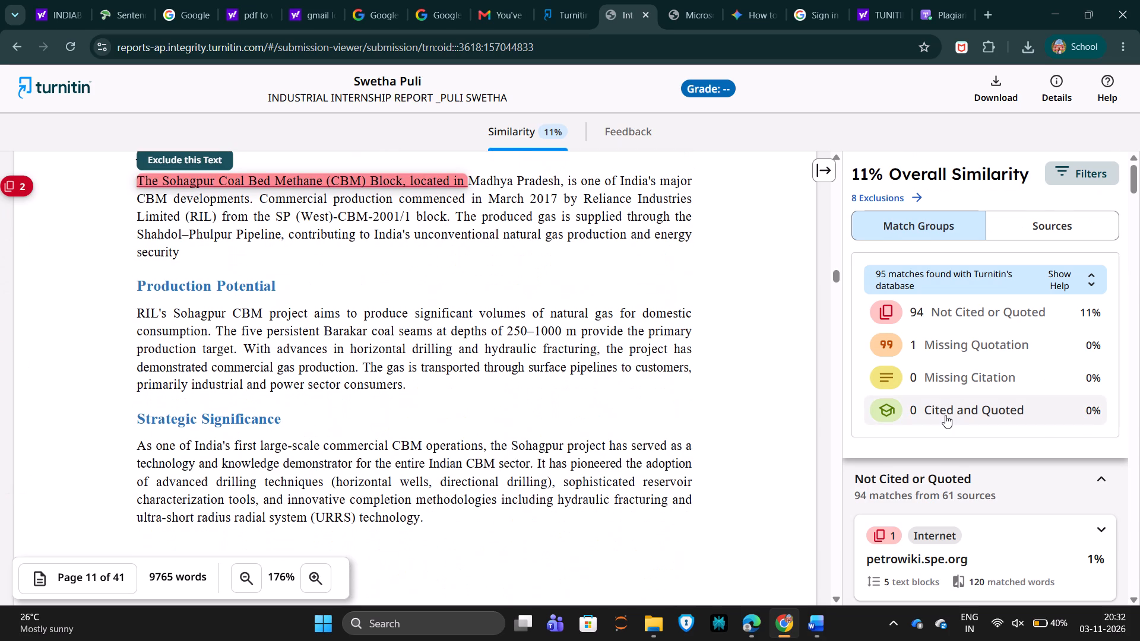
# Find the Indian School of Mines student paper entry among the Not Cited or Quoted sources and collapse its details.
pyautogui.scroll(1, 945, 415)
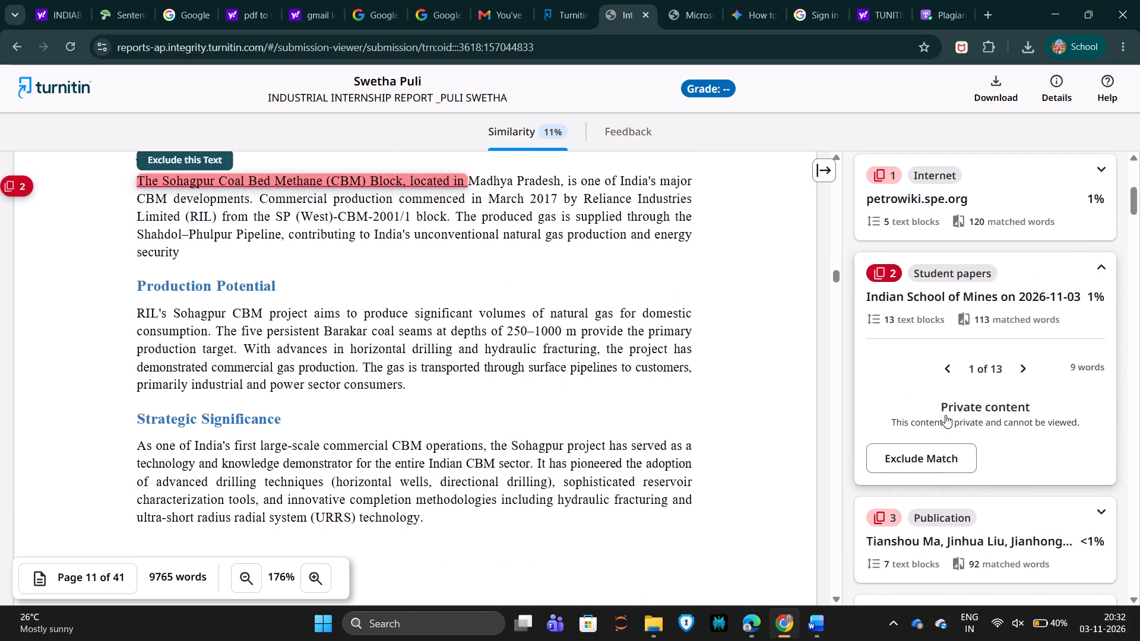
pyautogui.scroll(1, 945, 415)
pyautogui.scroll(-4, 938, 471)
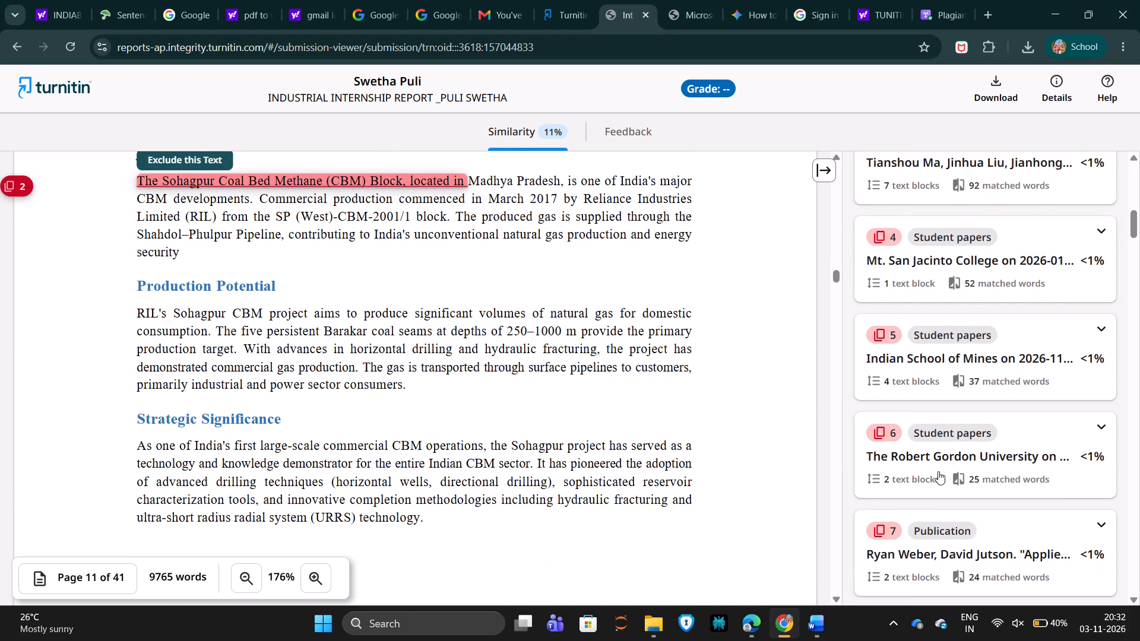
pyautogui.scroll(5, 938, 471)
pyautogui.scroll(-2, 938, 471)
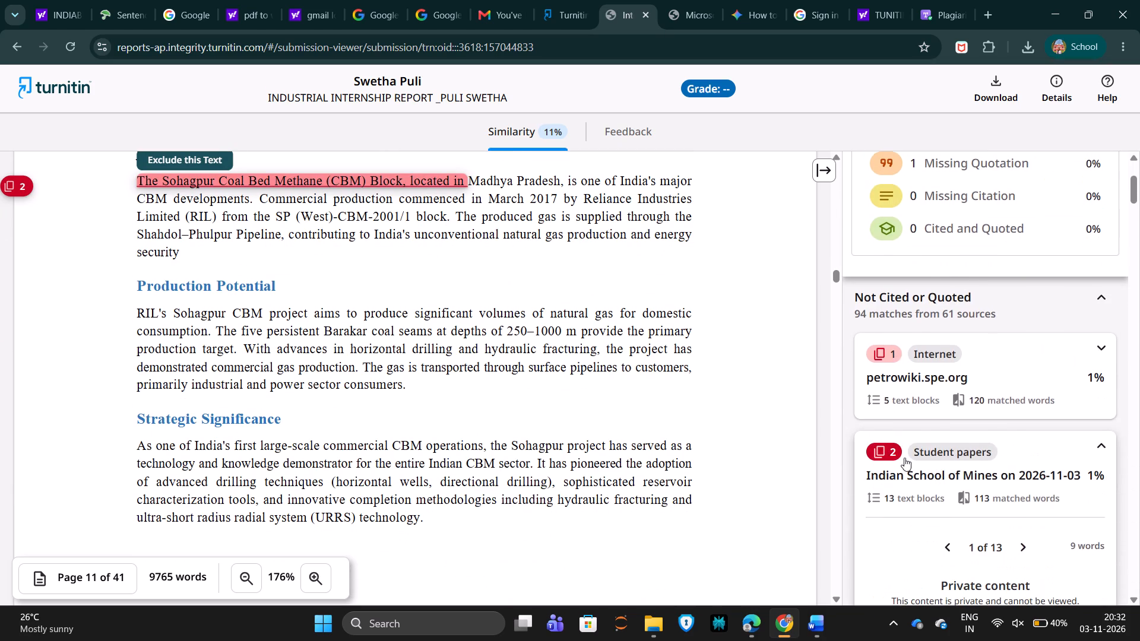
pyautogui.scroll(-2, 904, 458)
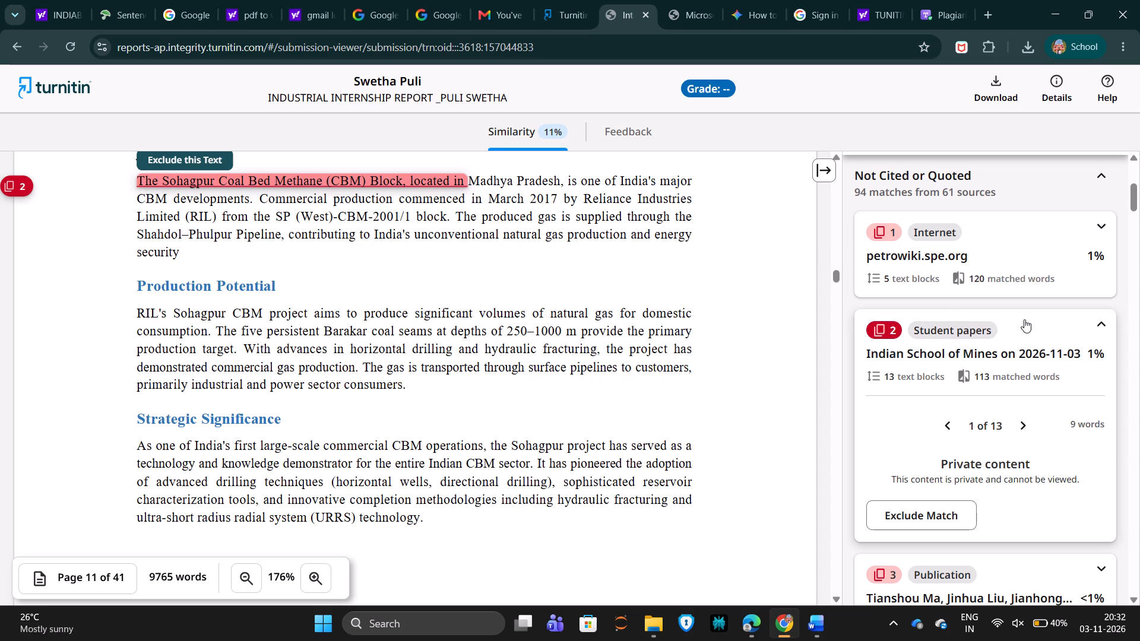
pyautogui.click(1024, 318)
pyautogui.scroll(1, 941, 289)
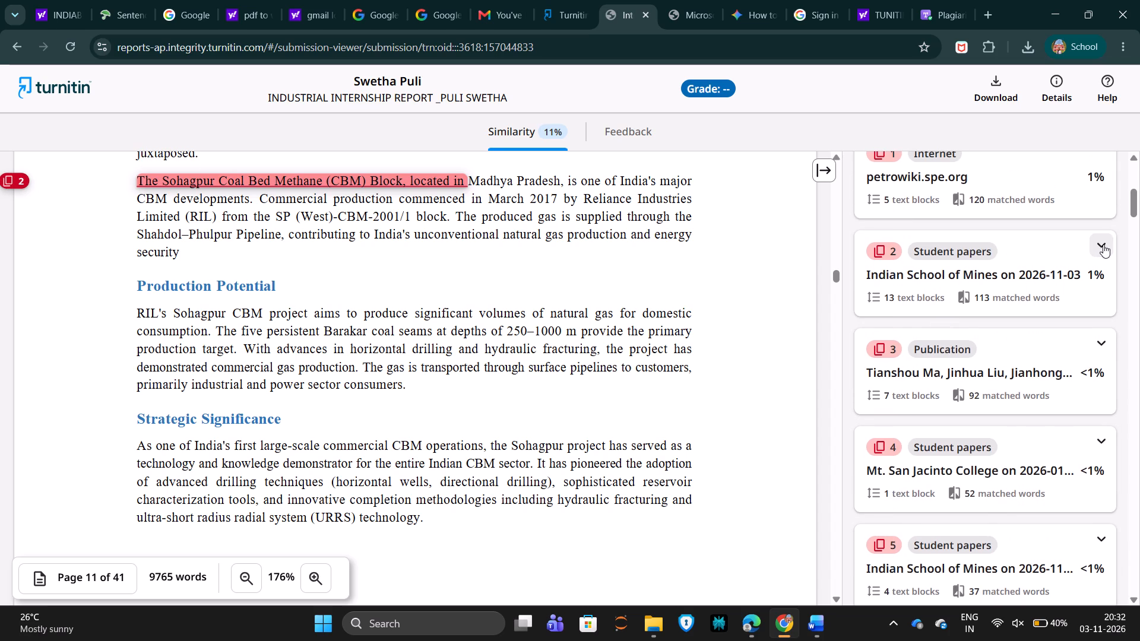
# Look through the whole Not Cited or Quoted source list down to the Missing Quotation section, and return to the similarity overview.
pyautogui.scroll(2, 1103, 245)
pyautogui.scroll(-2, 1095, 301)
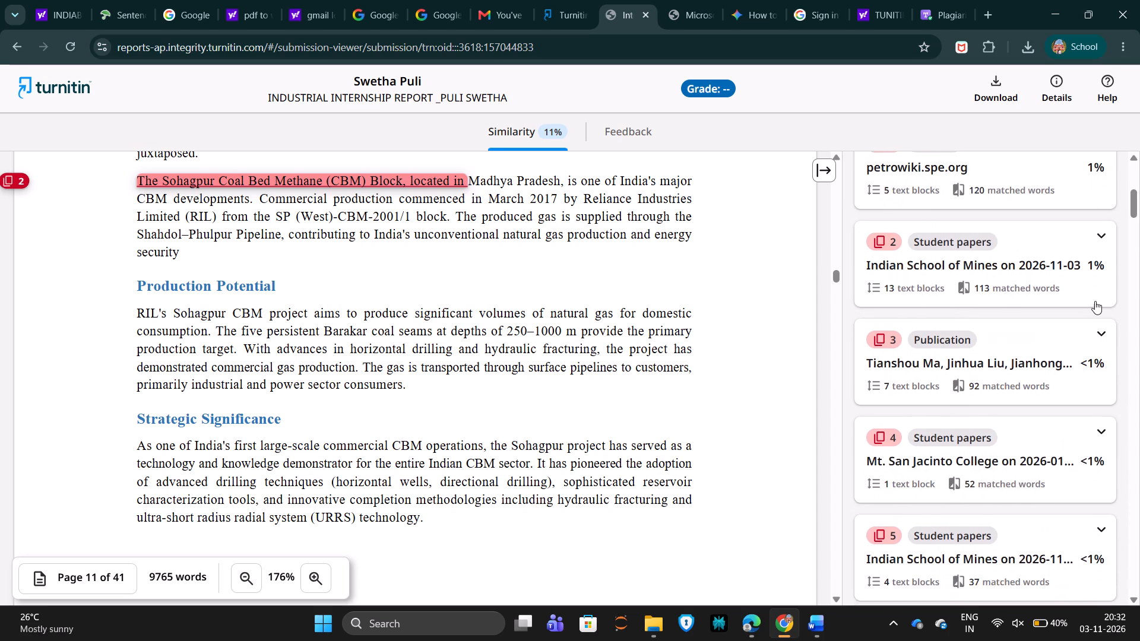
pyautogui.scroll(-1, 1114, 363)
pyautogui.scroll(-3, 1093, 429)
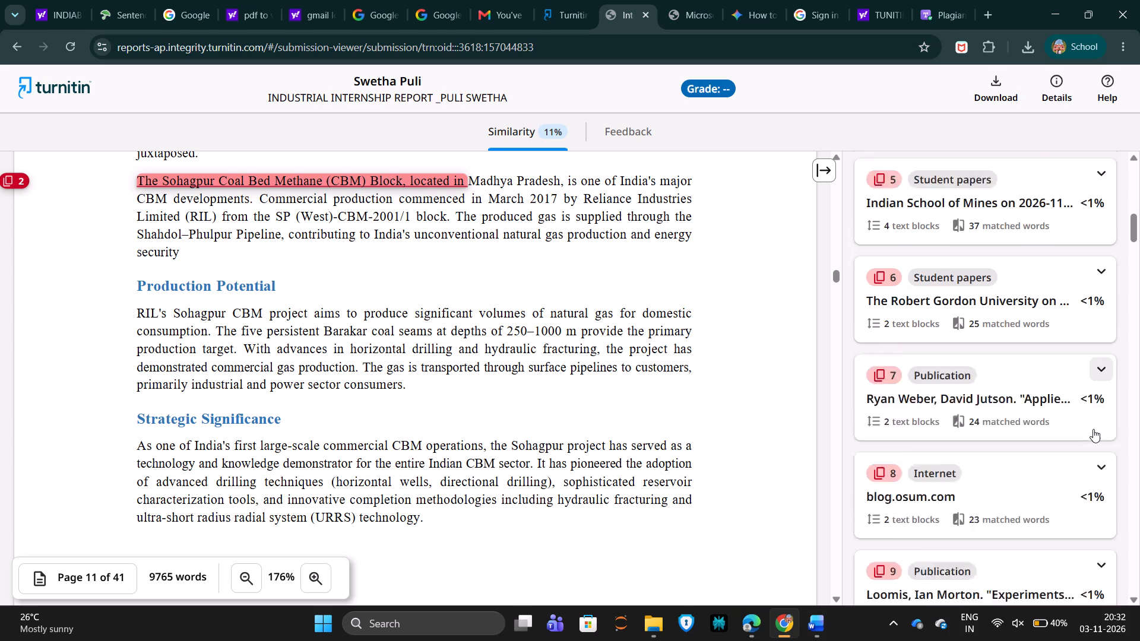
pyautogui.scroll(-1, 1093, 429)
pyautogui.scroll(-5, 1101, 518)
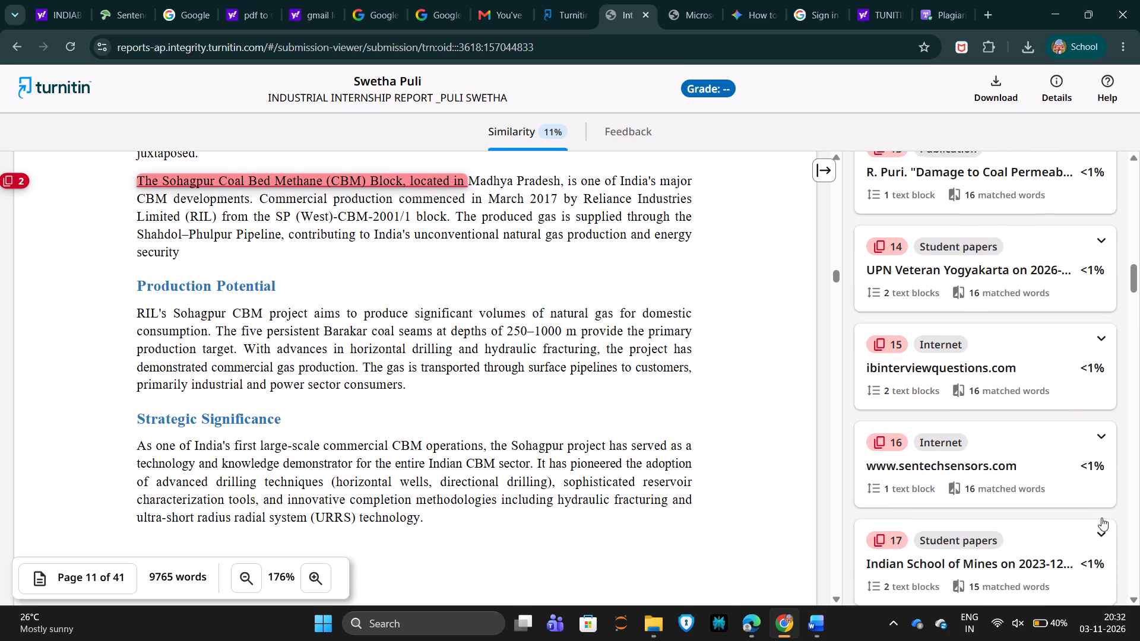
pyautogui.scroll(-9, 1101, 518)
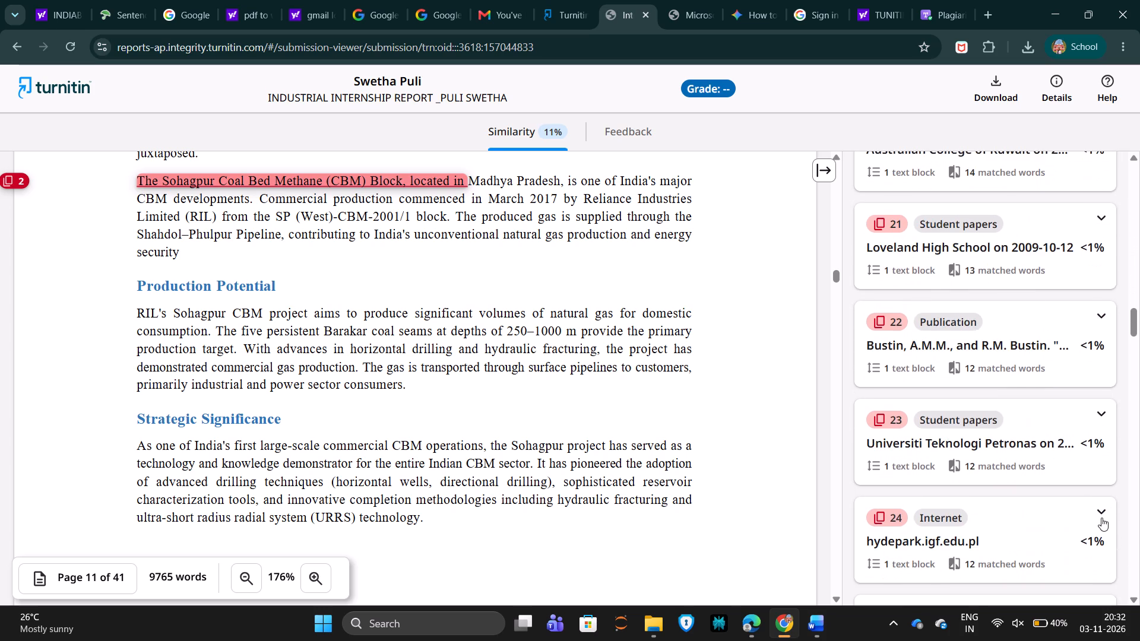
pyautogui.scroll(-8, 1101, 518)
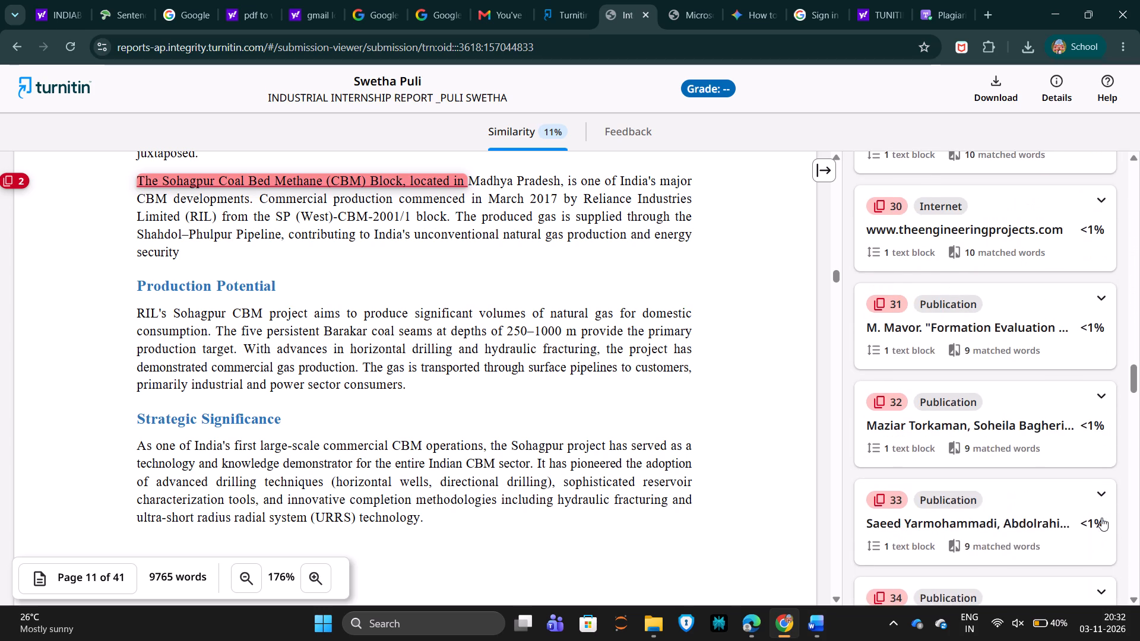
pyautogui.scroll(-8, 1101, 518)
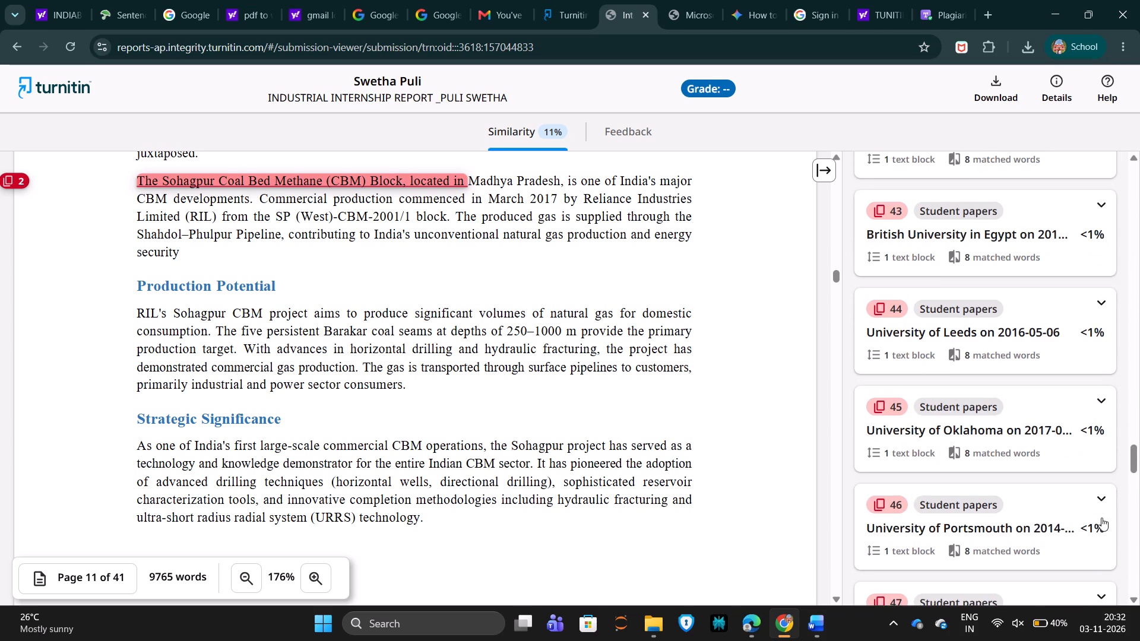
pyautogui.scroll(-12, 1101, 518)
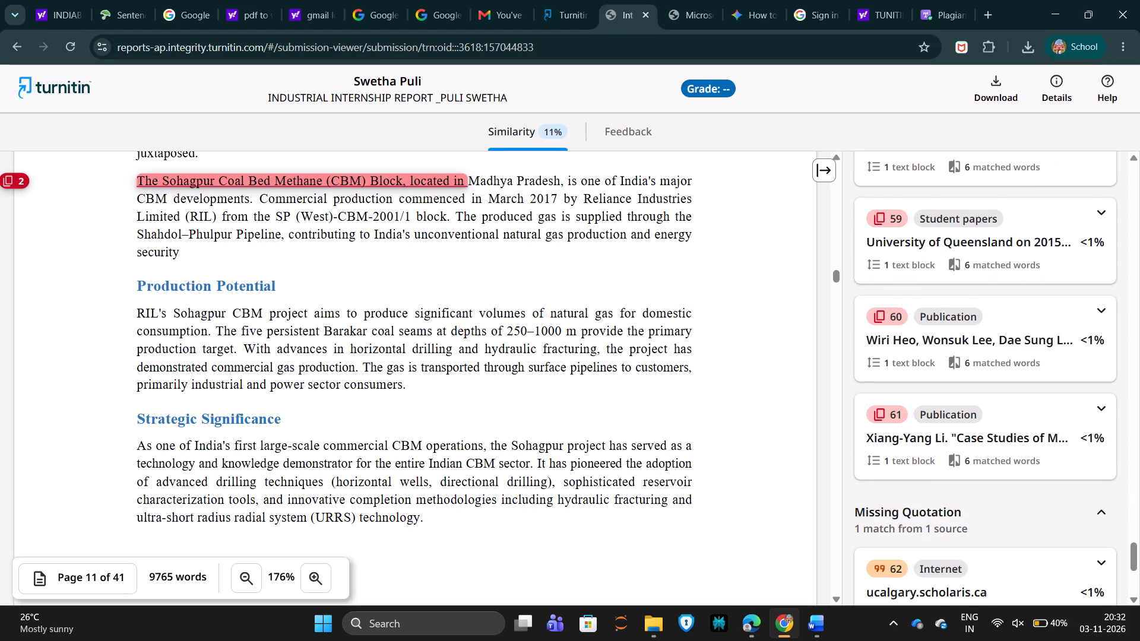
pyautogui.scroll(-1, 1101, 518)
pyautogui.scroll(3, 616, 331)
pyautogui.scroll(13, 986, 322)
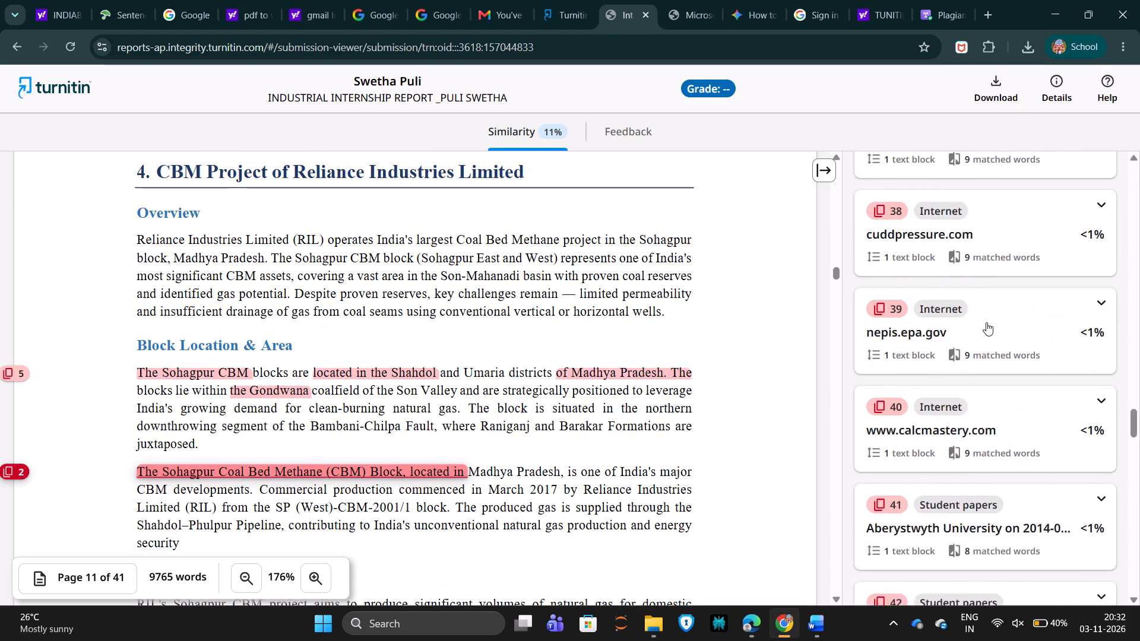
pyautogui.scroll(20, 977, 243)
pyautogui.scroll(6, 977, 243)
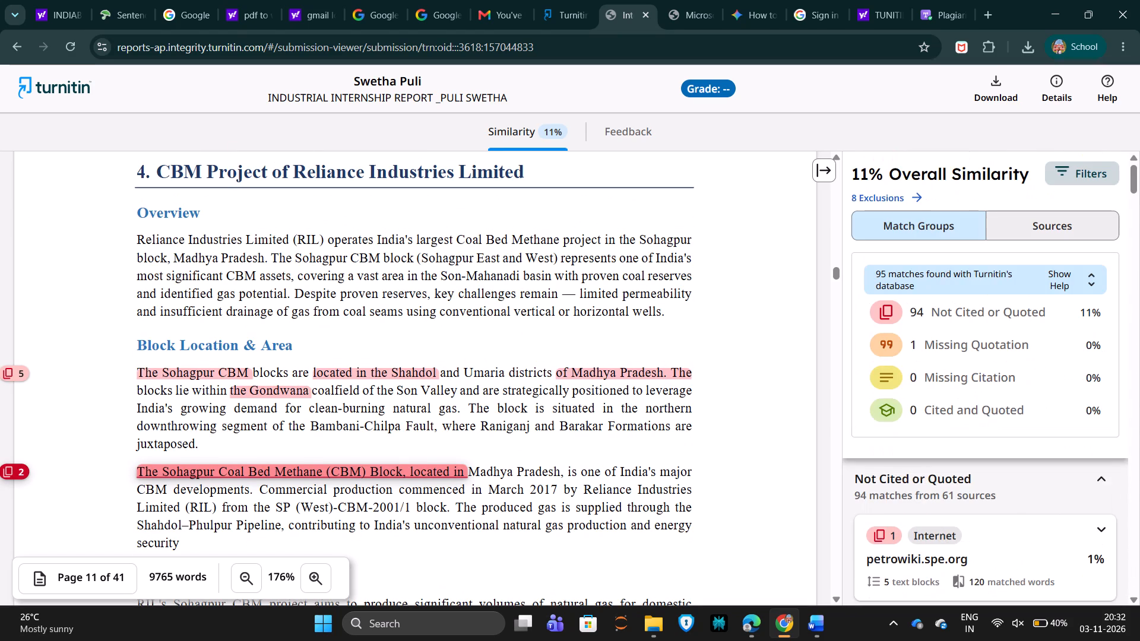
# Turn on Exclude small matches with a match exclusion threshold of 8 words and apply the filters.
pyautogui.click(1055, 170)
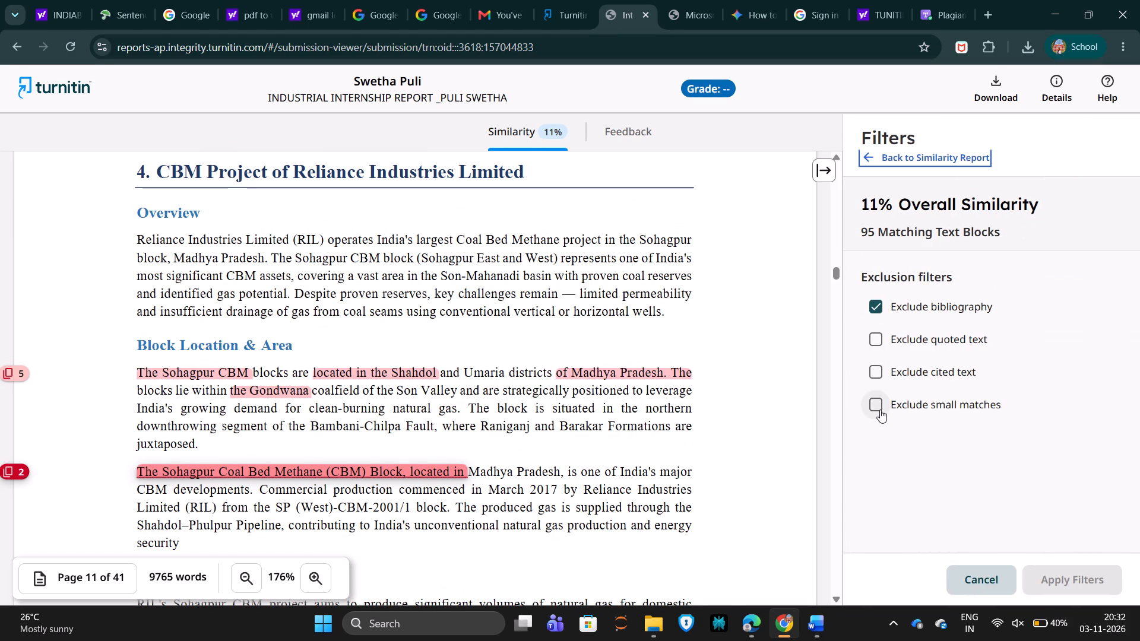
pyautogui.click(876, 408)
pyautogui.click(897, 469)
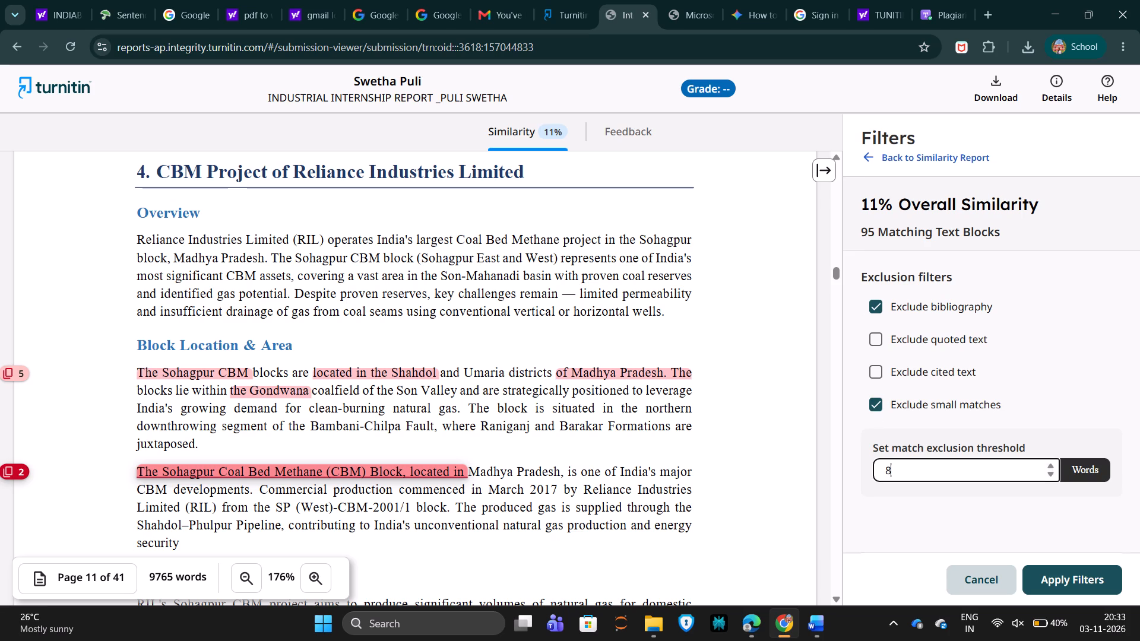
pyautogui.click(1066, 582)
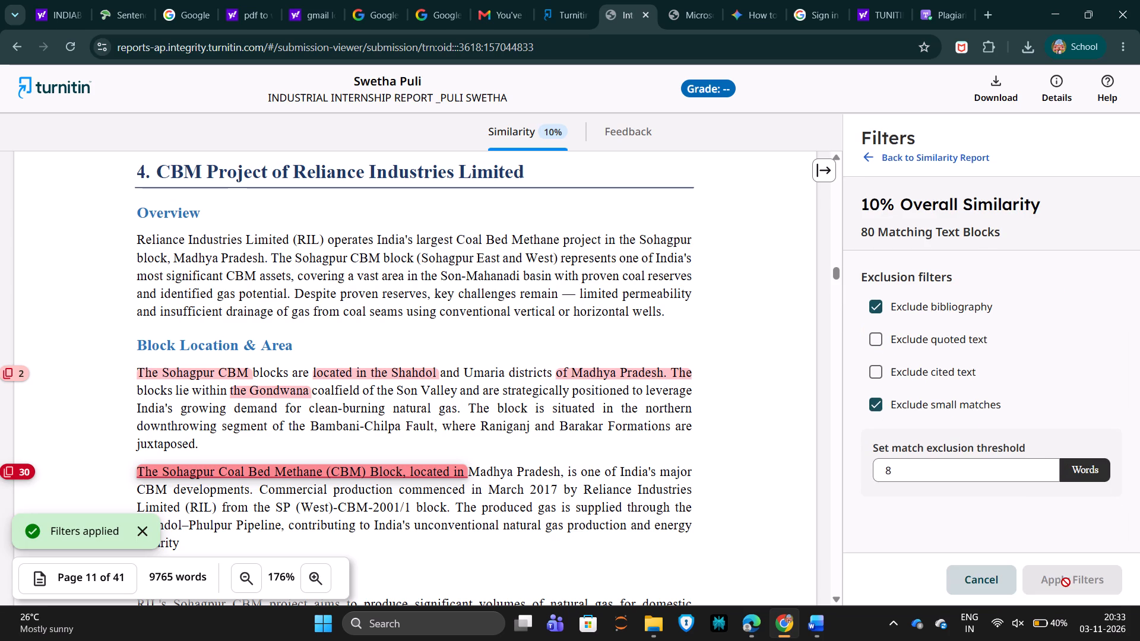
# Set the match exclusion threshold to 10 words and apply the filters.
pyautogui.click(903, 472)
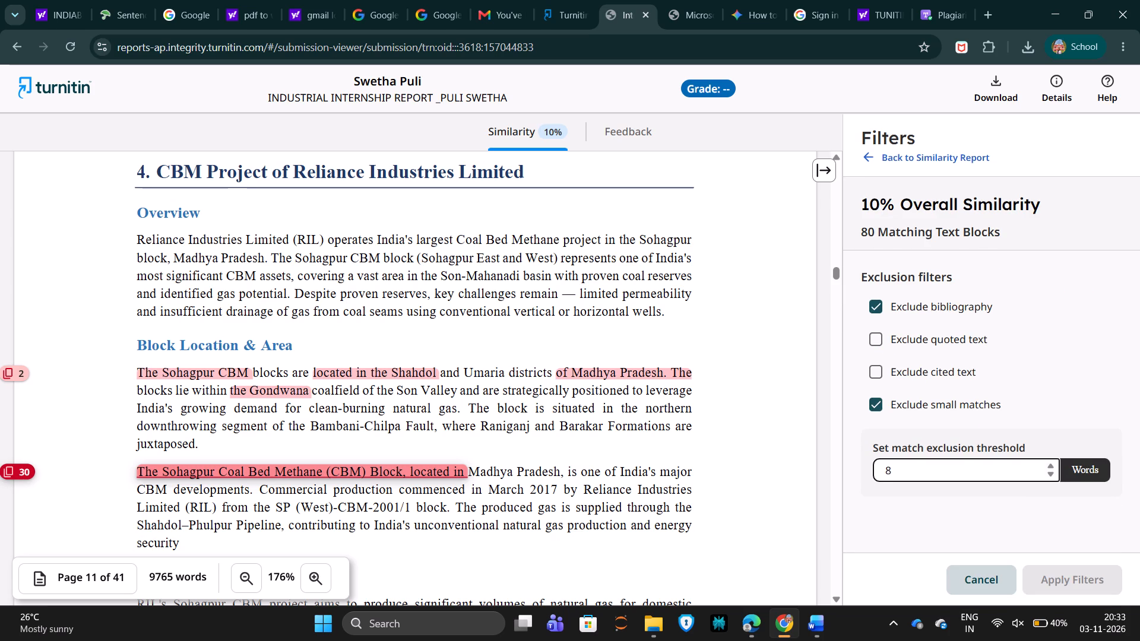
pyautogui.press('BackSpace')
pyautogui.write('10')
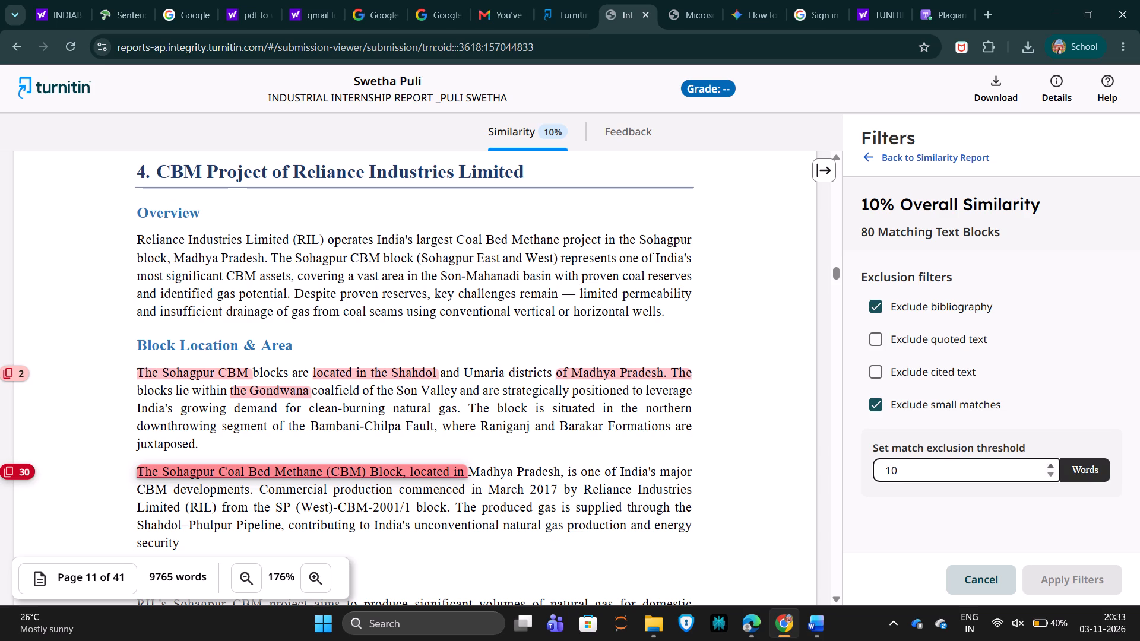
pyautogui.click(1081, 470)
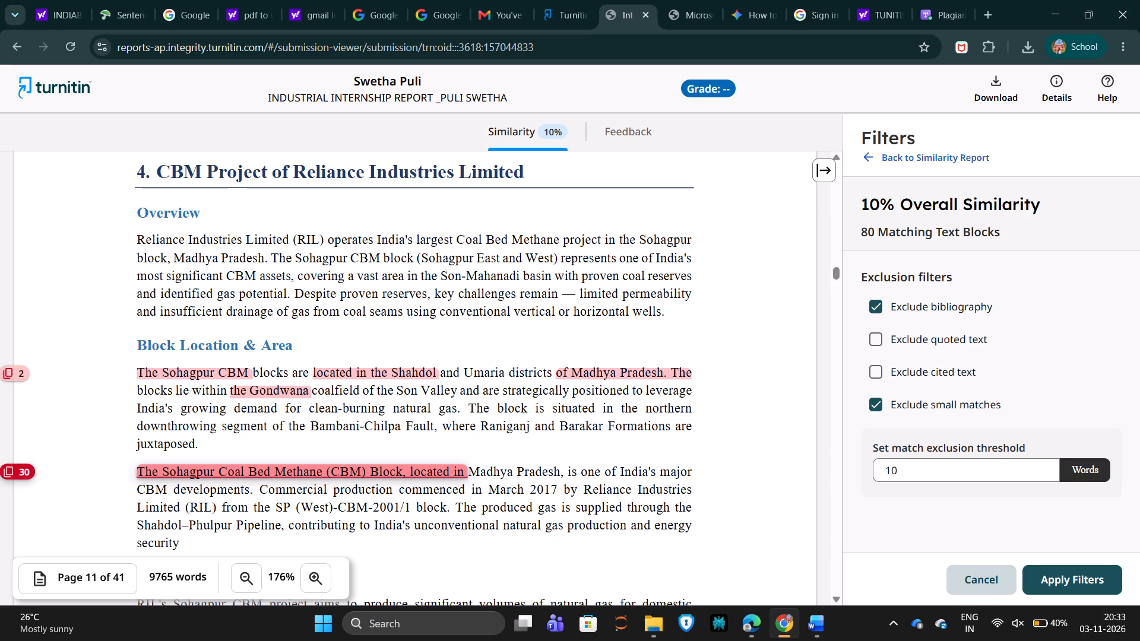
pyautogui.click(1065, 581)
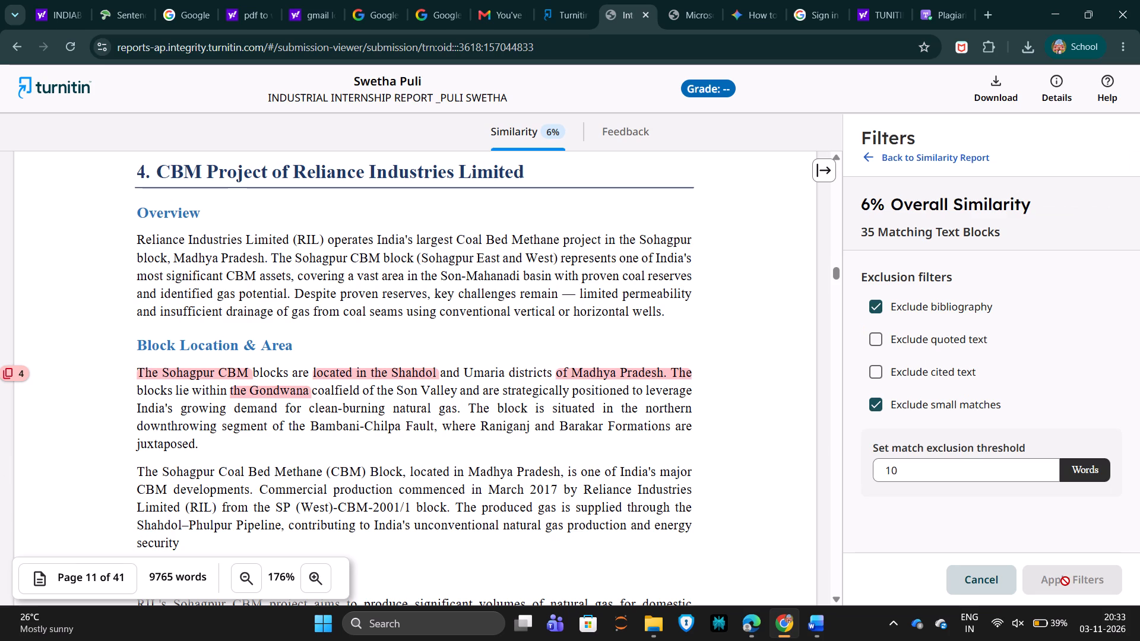
# Set the match exclusion threshold to 14 words and apply the filters.
pyautogui.click(901, 467)
pyautogui.press('BackSpace')
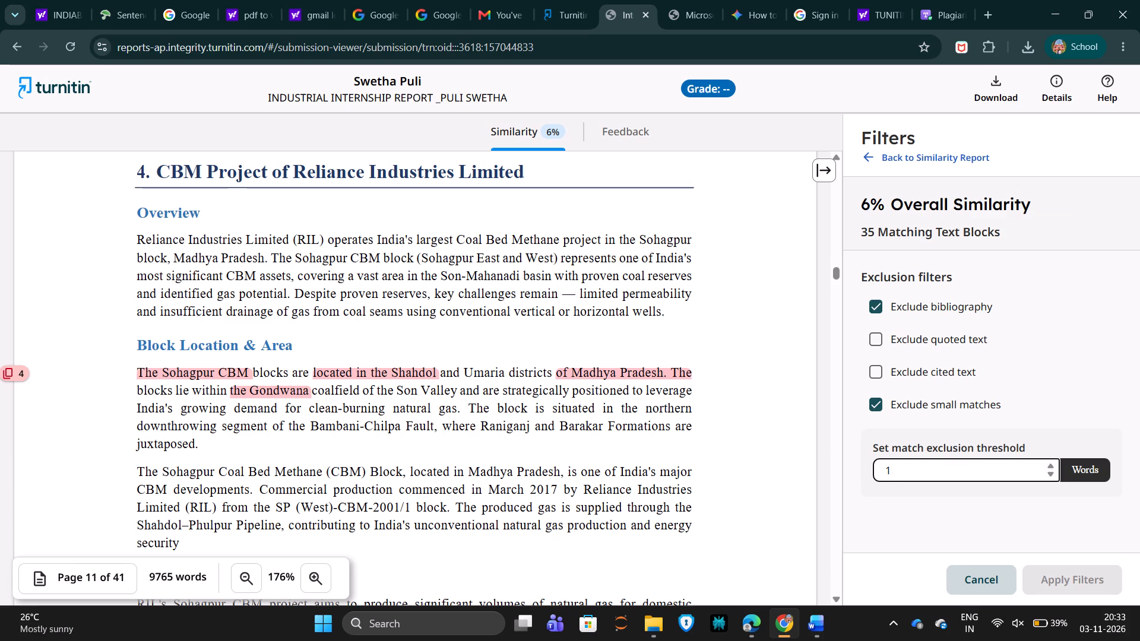
pyautogui.press('4')
pyautogui.click(996, 494)
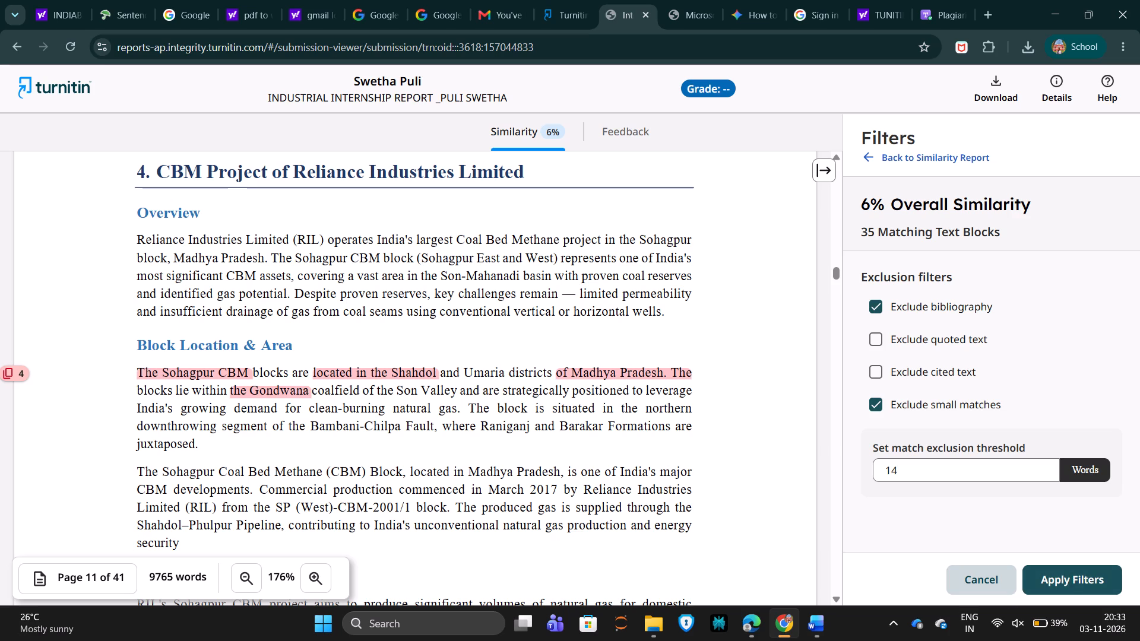
pyautogui.click(1069, 582)
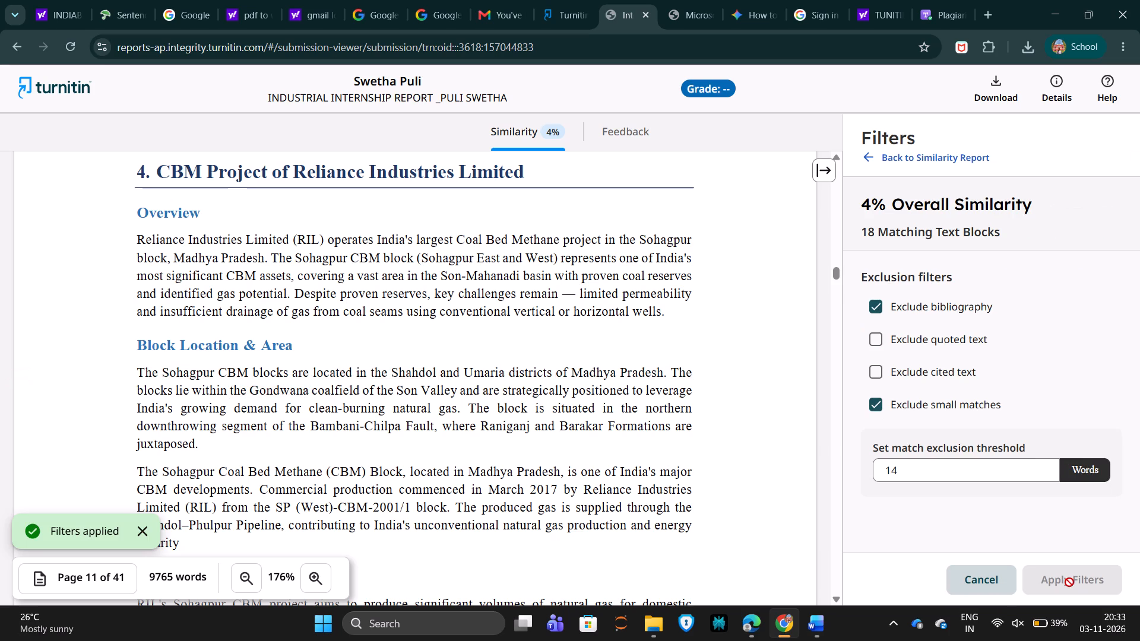
# Look through the report pages around the CBM project and coal formation sections for highlights left by the applied filters.
pyautogui.scroll(-6, 642, 459)
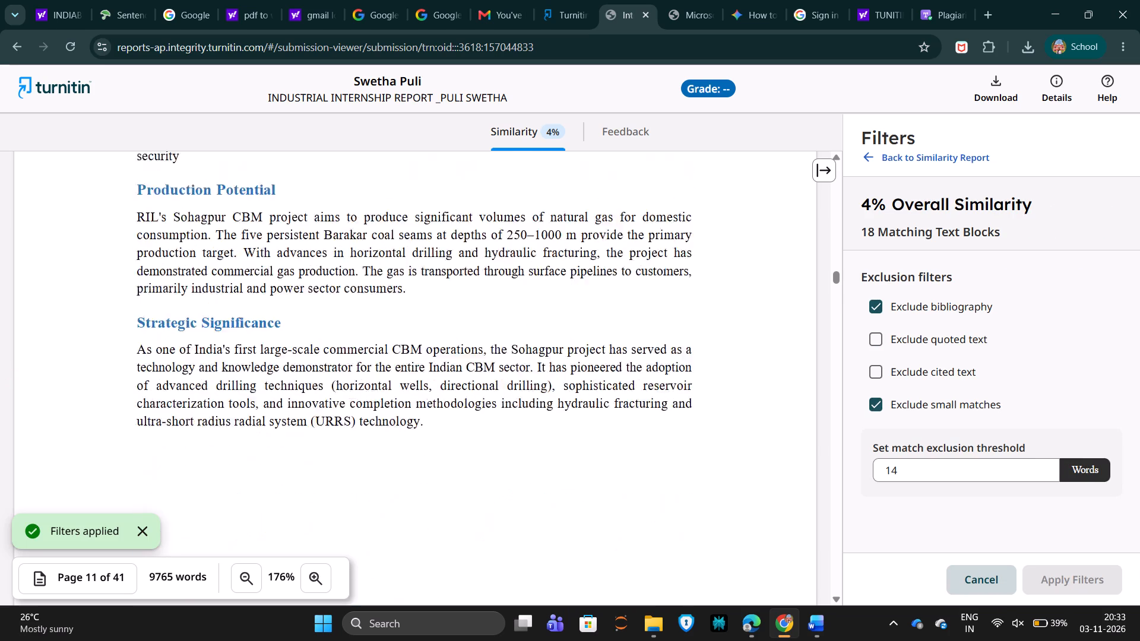
pyautogui.scroll(16, 642, 459)
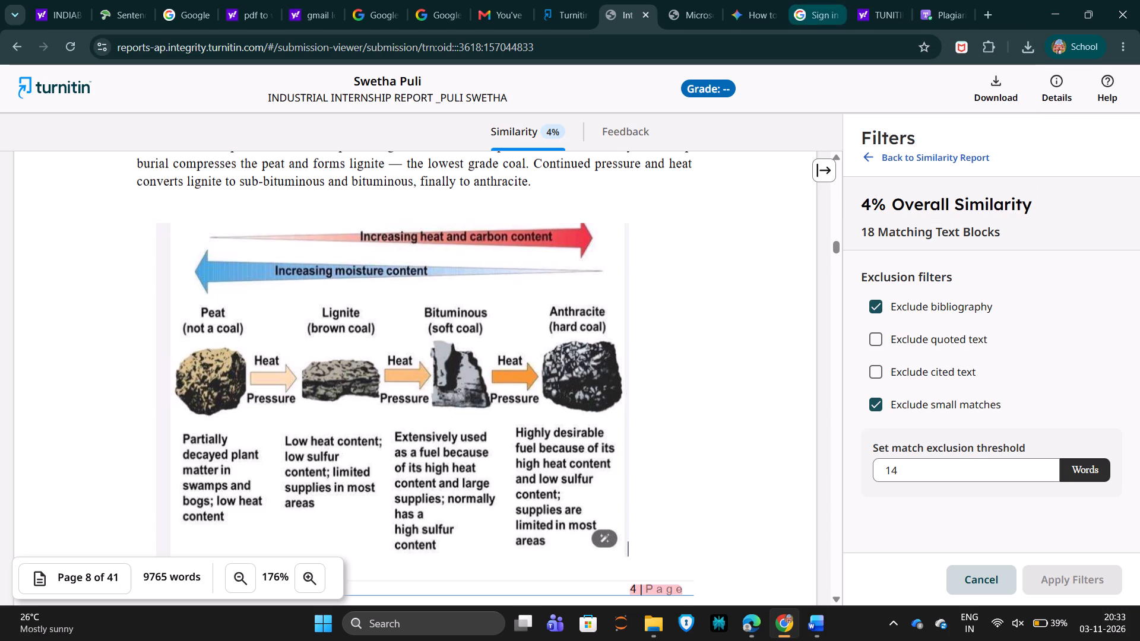
# Switch to the Internship_Report assignment page and examine the submission's status, similarity entry and the late submission and resubmission settings.
pyautogui.click(575, 5)
pyautogui.scroll(-2, 369, 449)
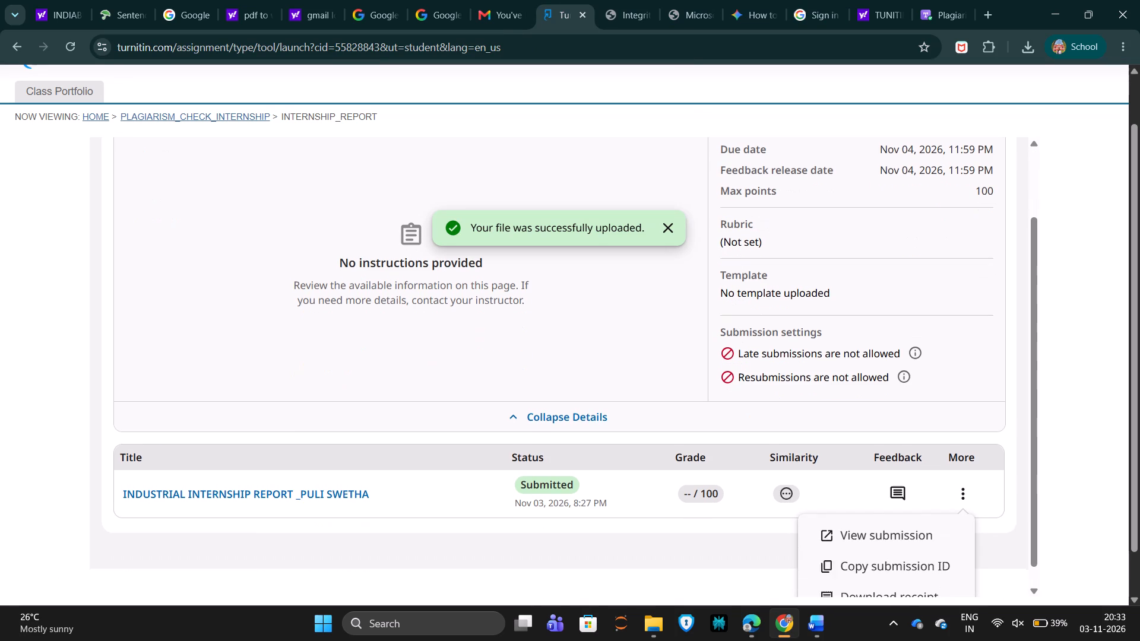
pyautogui.scroll(-3, 369, 449)
pyautogui.scroll(1, 601, 497)
pyautogui.click(526, 497)
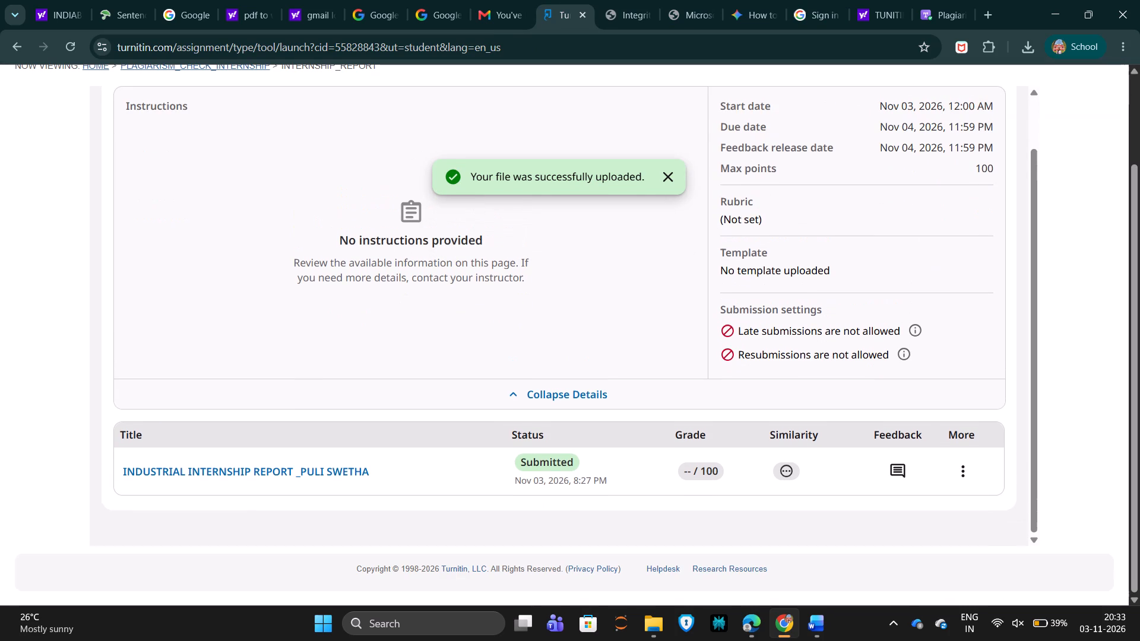
pyautogui.click(971, 465)
pyautogui.click(700, 494)
pyautogui.scroll(1, 700, 494)
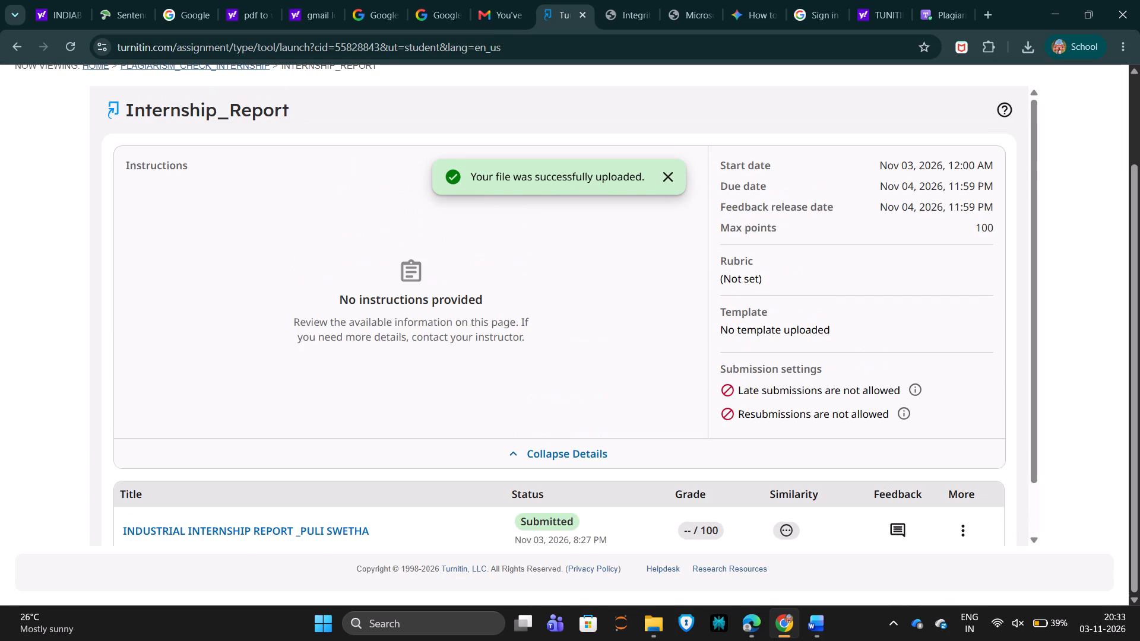
pyautogui.scroll(1, 700, 494)
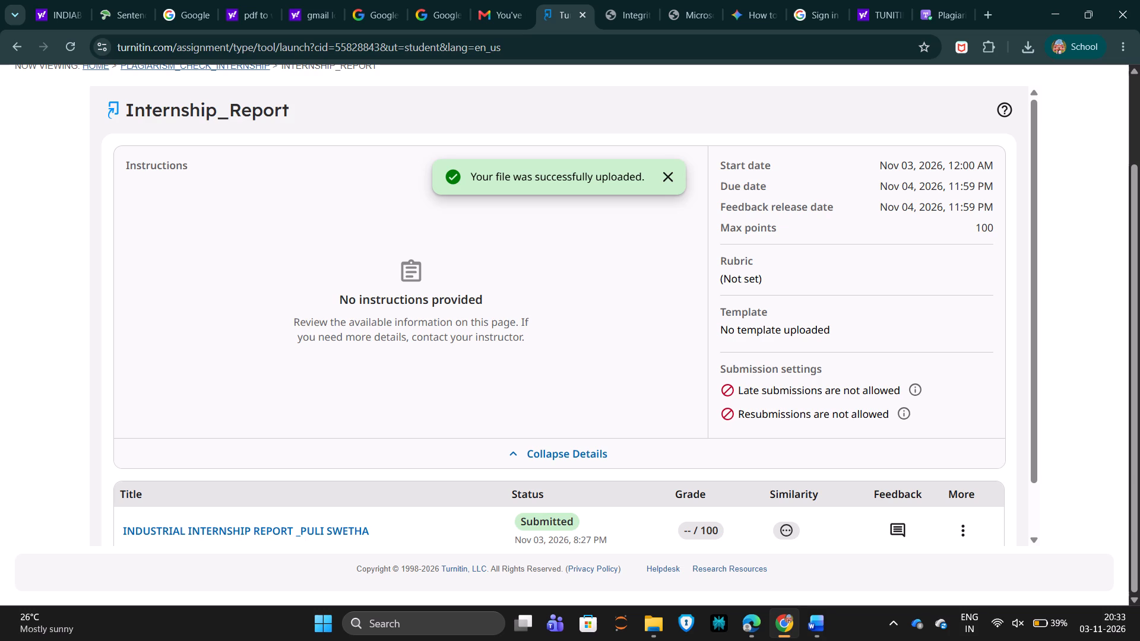
pyautogui.moveTo(749, 411); pyautogui.dragTo(881, 411)
pyautogui.click(881, 411)
pyautogui.scroll(-3, 664, 404)
pyautogui.click(470, 535)
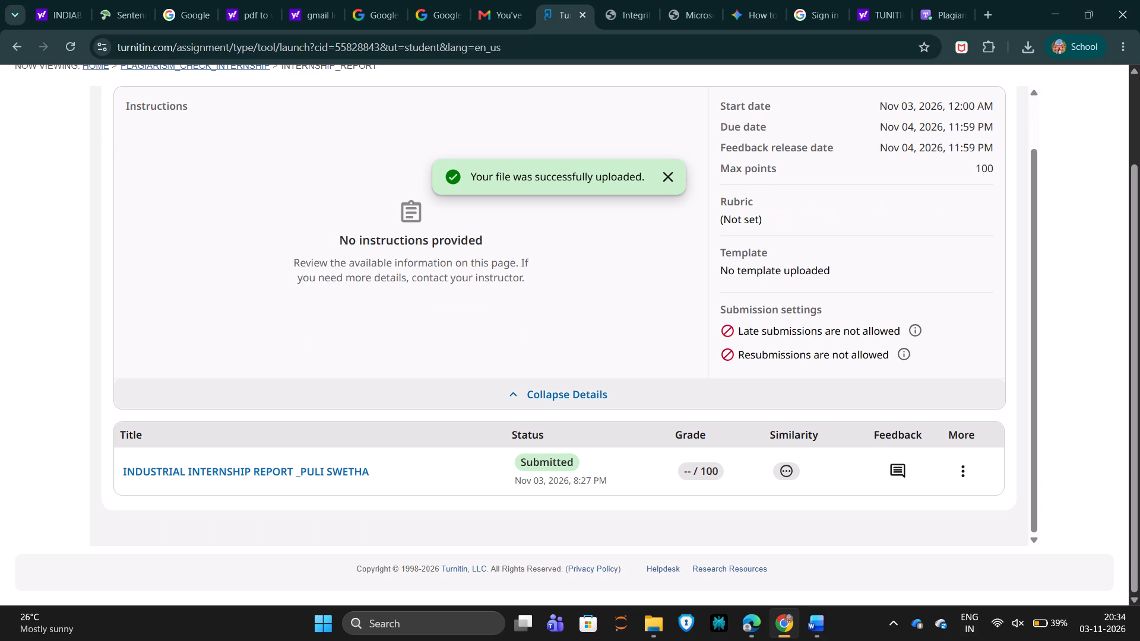